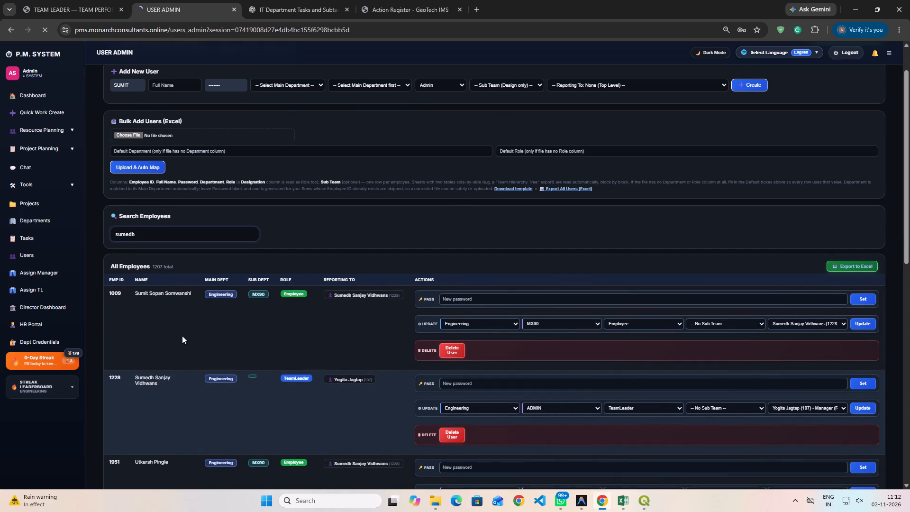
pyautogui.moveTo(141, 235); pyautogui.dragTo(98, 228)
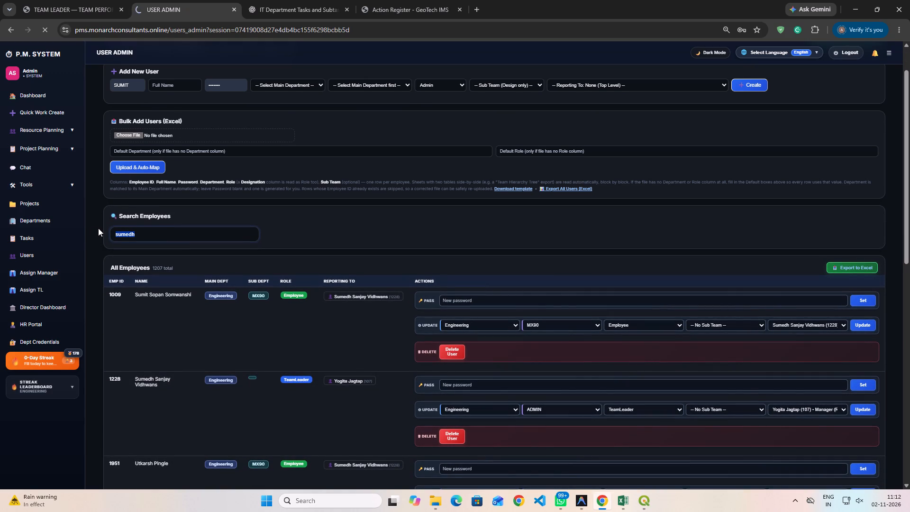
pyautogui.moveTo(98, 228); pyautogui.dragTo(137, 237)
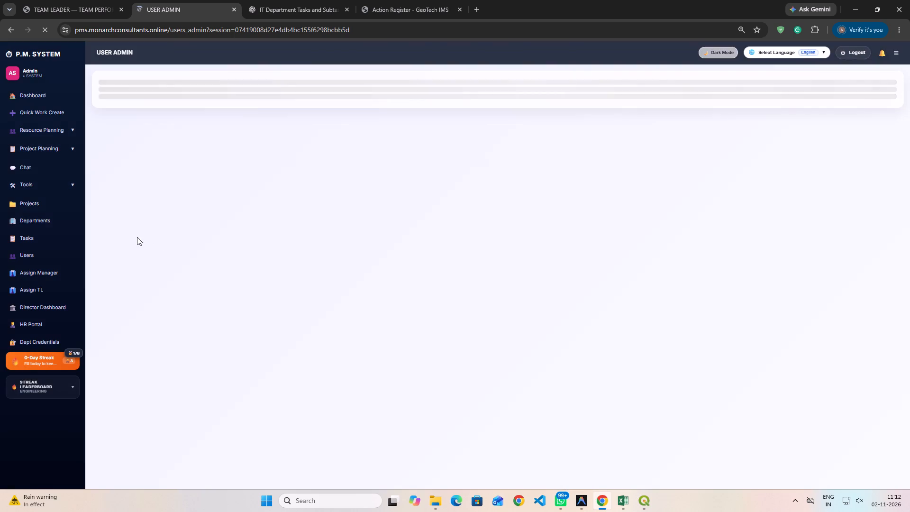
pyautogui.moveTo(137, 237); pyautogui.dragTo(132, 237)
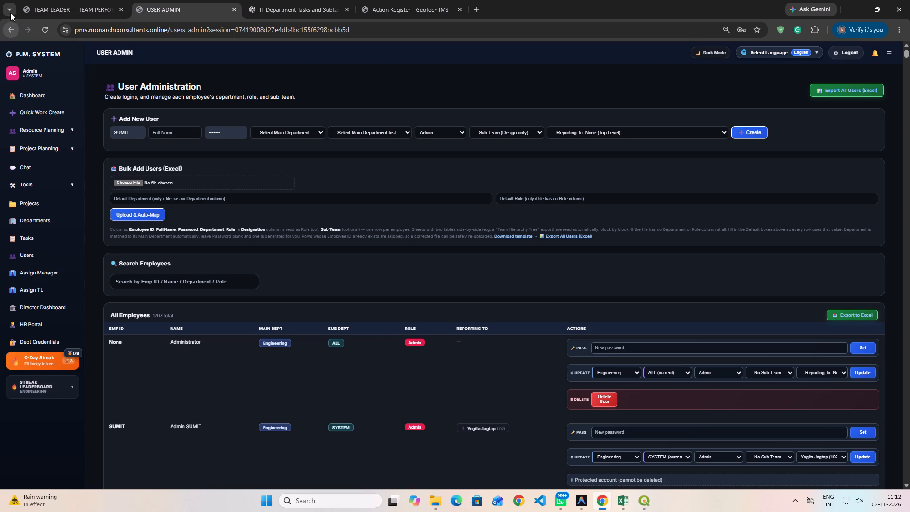
# Search the employees for "sumedh" and update the matching team leader's sub department to AI & Software Engineering.
pyautogui.click(164, 279)
pyautogui.write('sumedh')
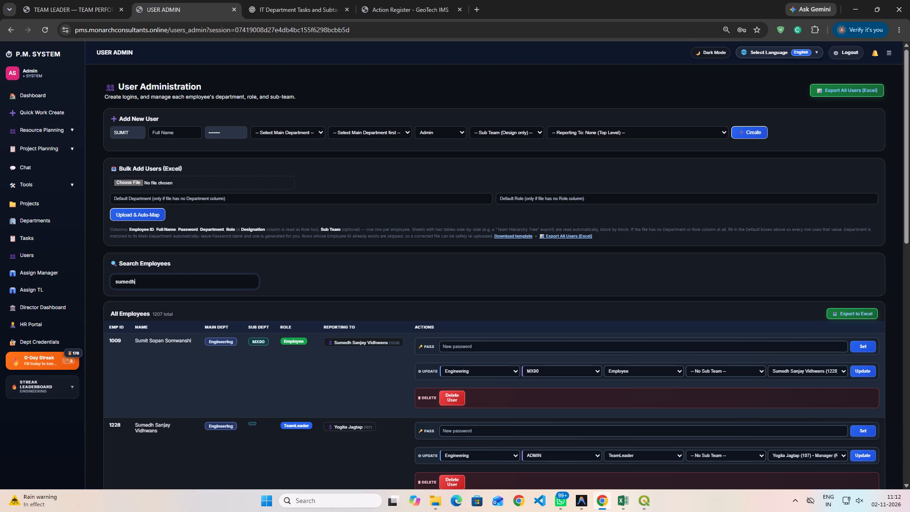
pyautogui.scroll(-2, 722, 420)
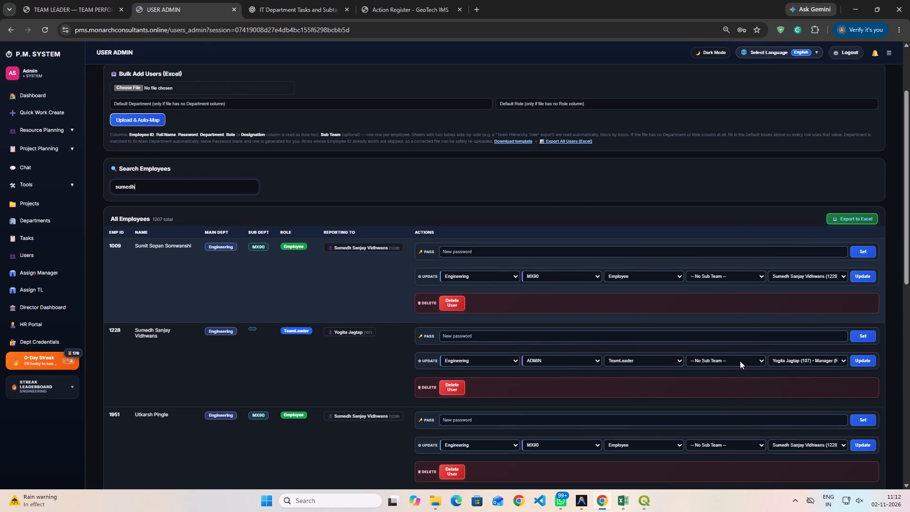
pyautogui.click(742, 359)
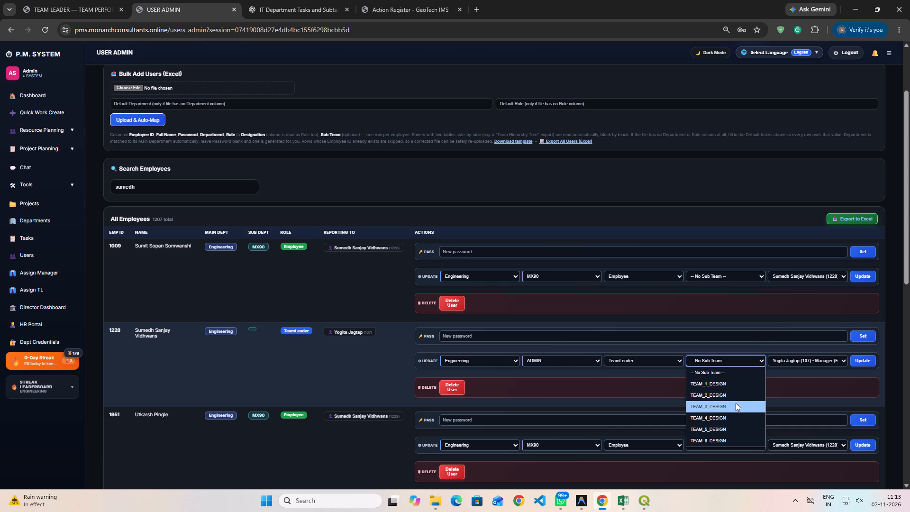
pyautogui.click(726, 358)
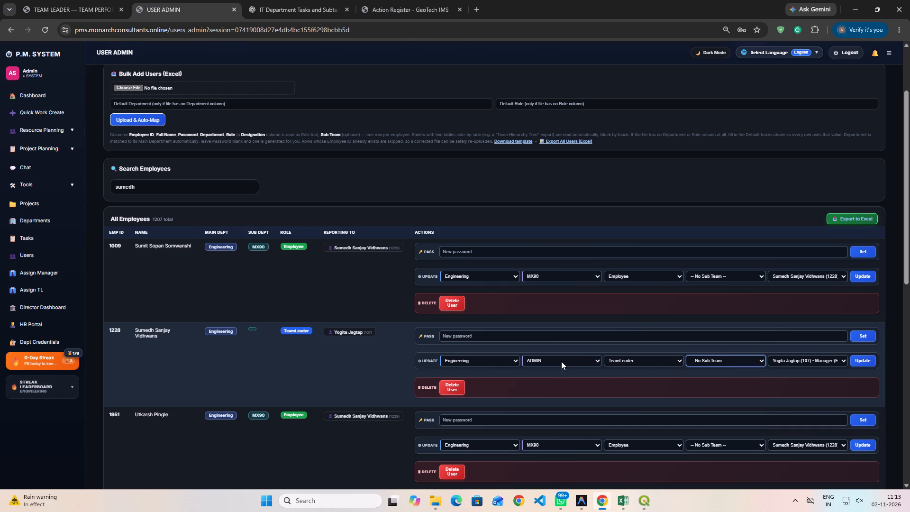
pyautogui.click(582, 357)
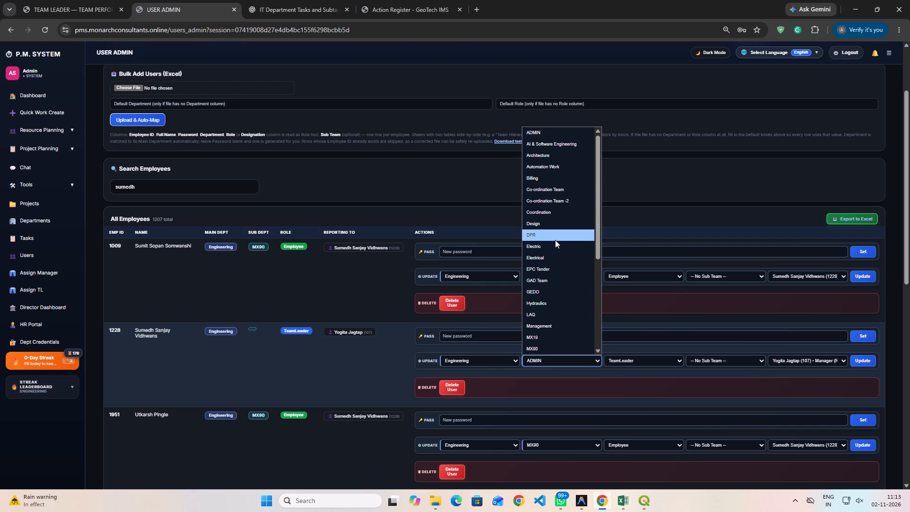
pyautogui.scroll(-1, 555, 239)
pyautogui.scroll(-1, 550, 294)
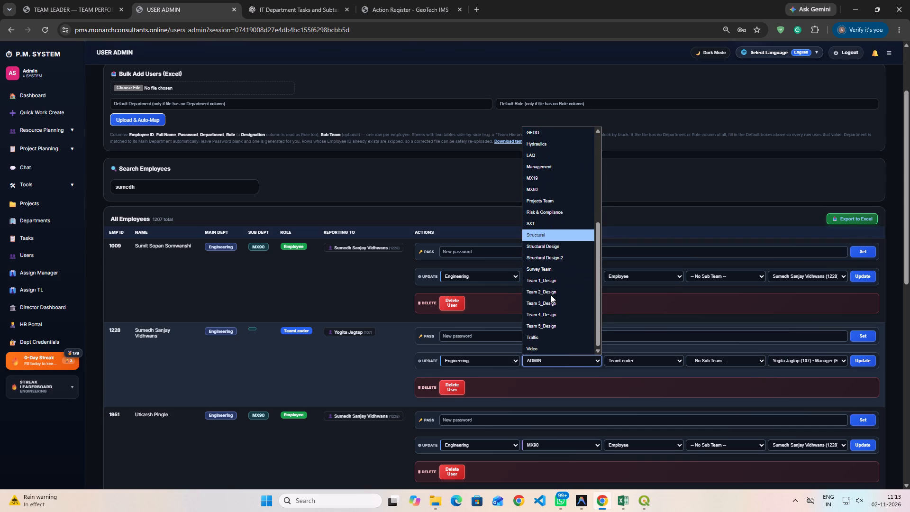
pyautogui.scroll(-2, 551, 295)
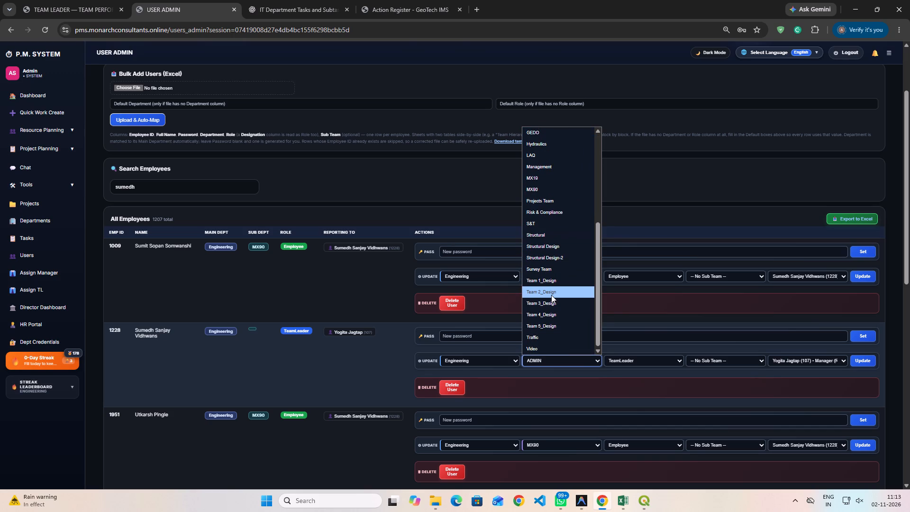
pyautogui.scroll(1, 553, 298)
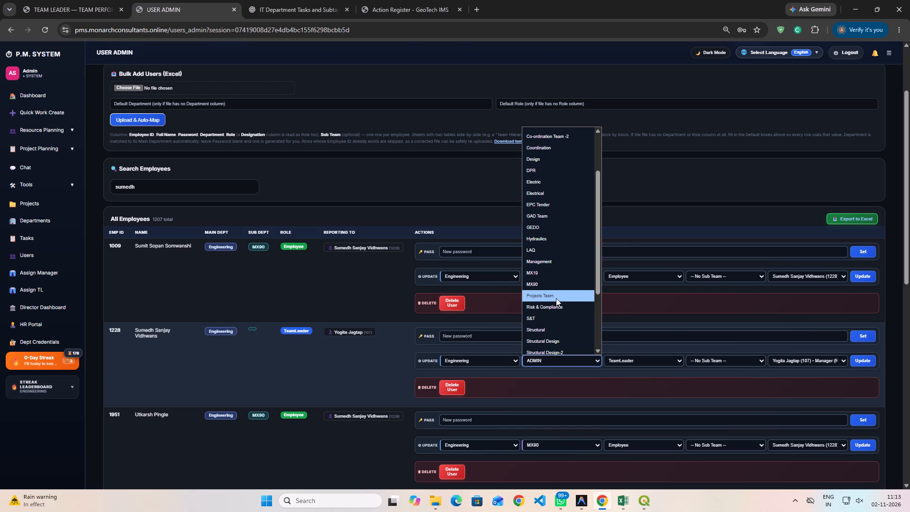
pyautogui.scroll(2, 556, 298)
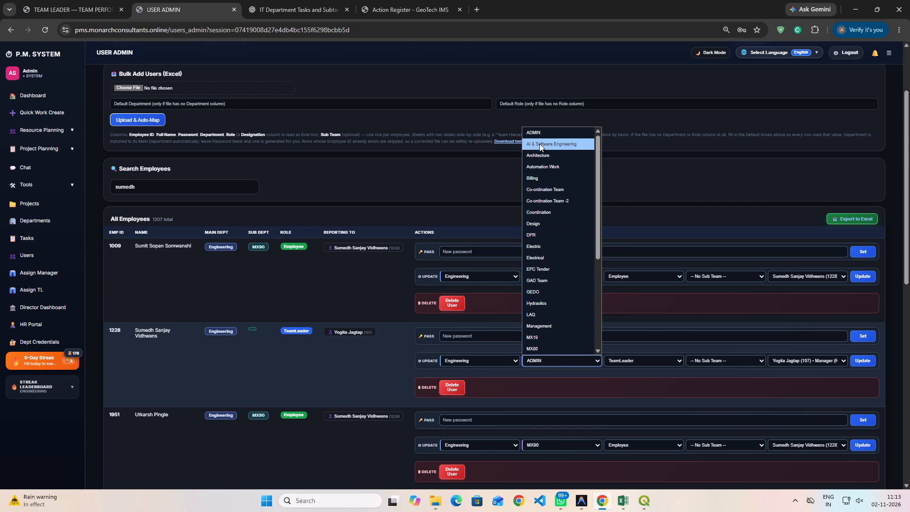
pyautogui.click(539, 144)
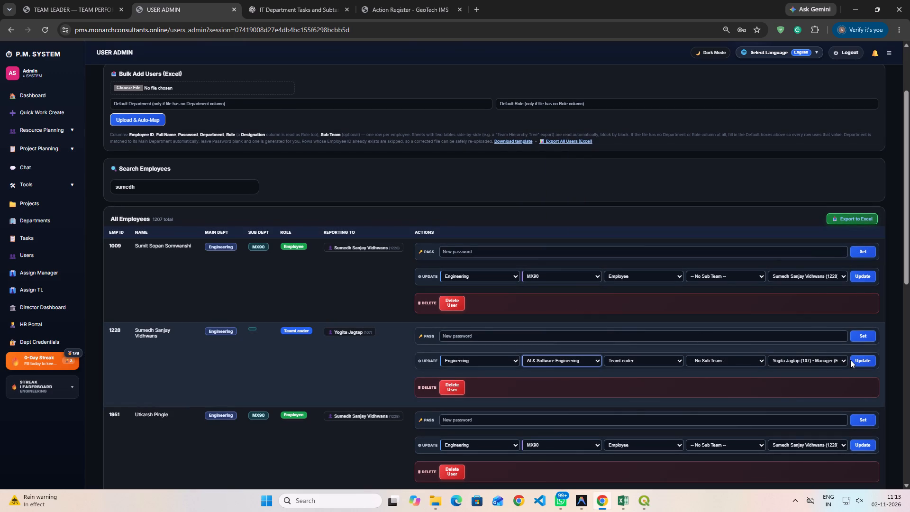
pyautogui.click(856, 360)
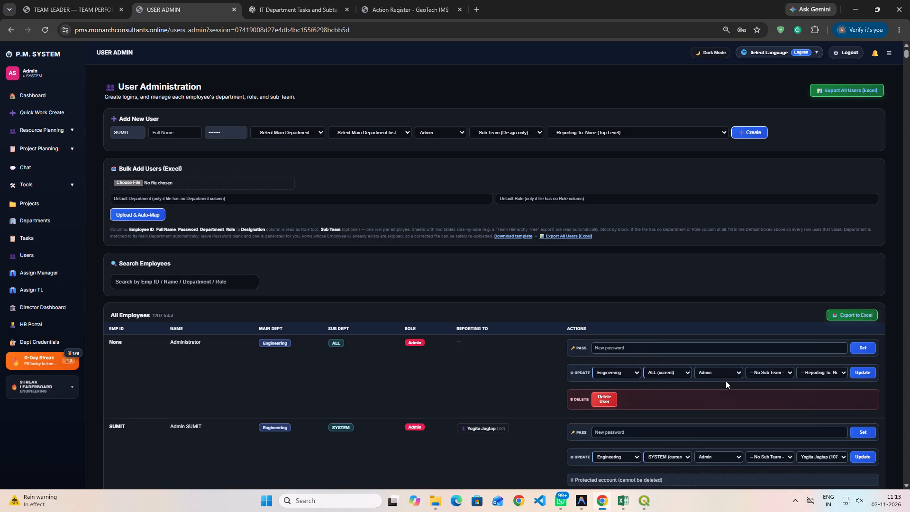
# Look through the first entries of the All Employees list.
pyautogui.scroll(-1, 228, 300)
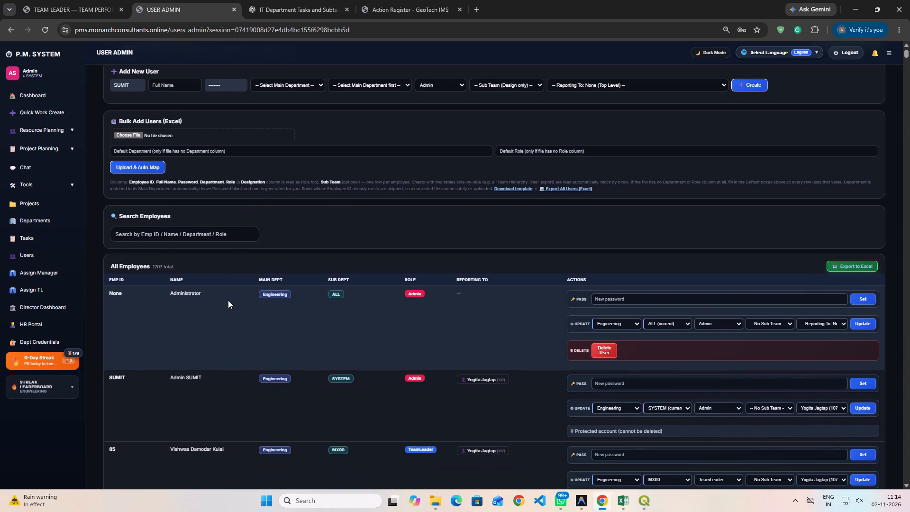
pyautogui.scroll(-5, 228, 300)
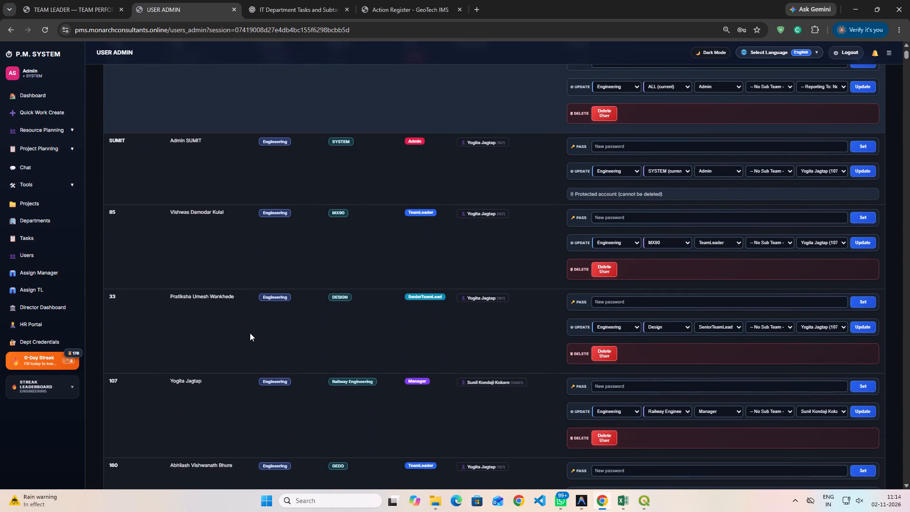
pyautogui.scroll(7, 250, 333)
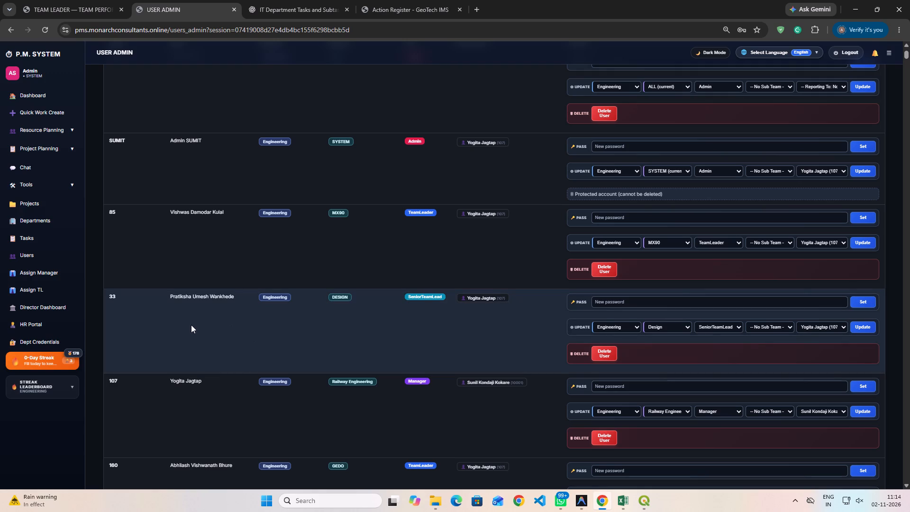
pyautogui.scroll(2, 109, 179)
pyautogui.scroll(3, 348, 257)
pyautogui.scroll(1, 502, 209)
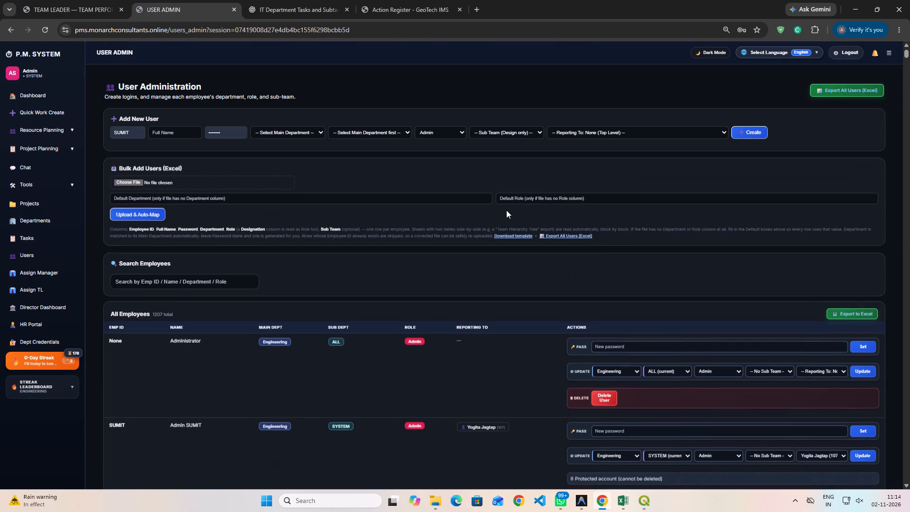
pyautogui.scroll(2, 506, 210)
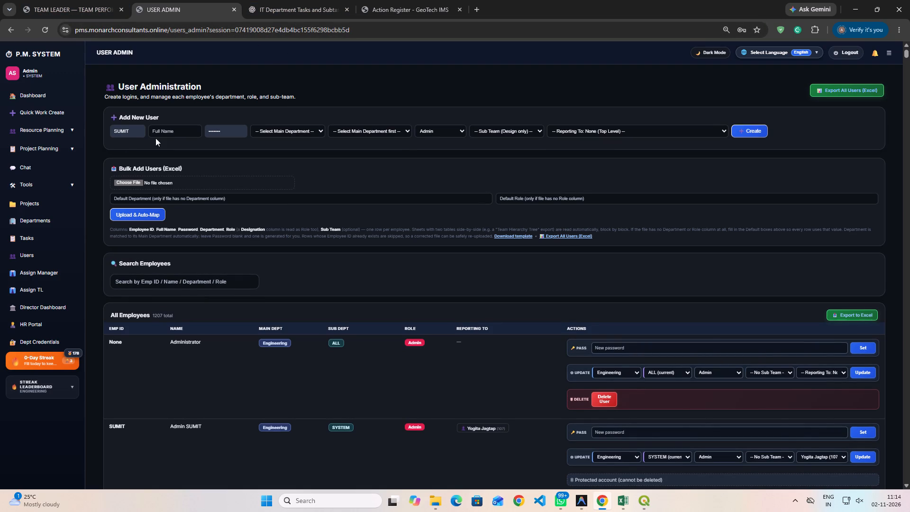
# Find an MX90 employee reporting to Sumedh by employee ID and update the sub department to AI & Software Engineering.
pyautogui.click(156, 278)
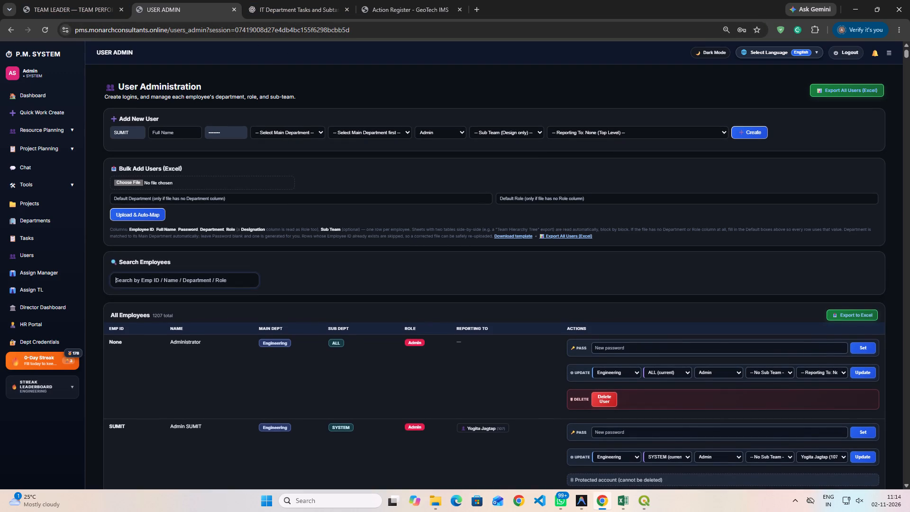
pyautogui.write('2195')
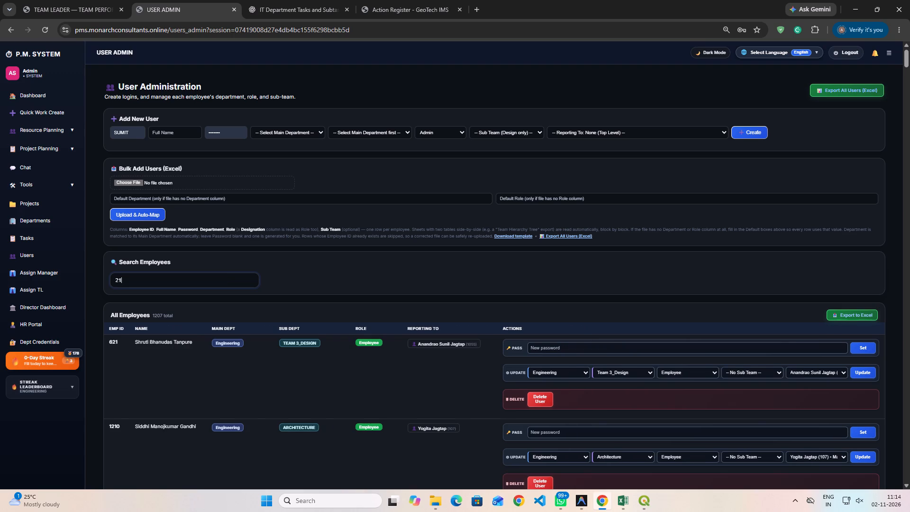
pyautogui.click(574, 373)
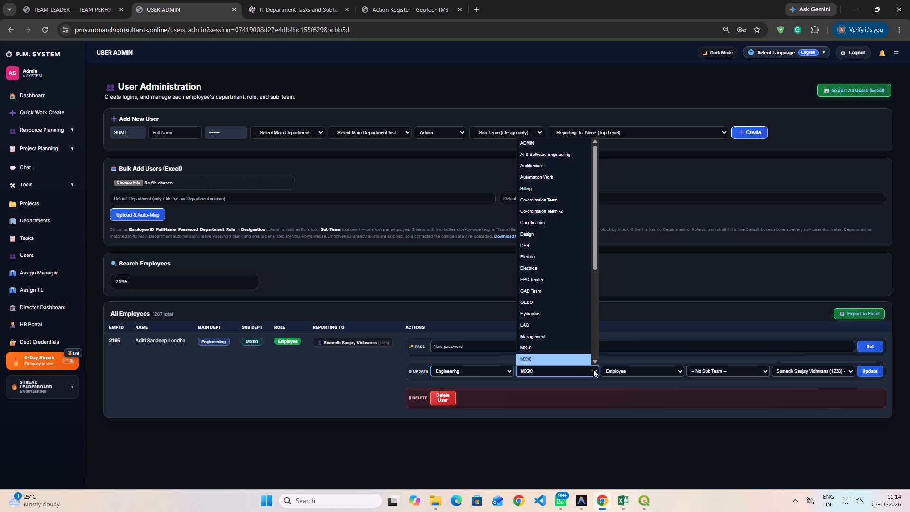
pyautogui.click(545, 153)
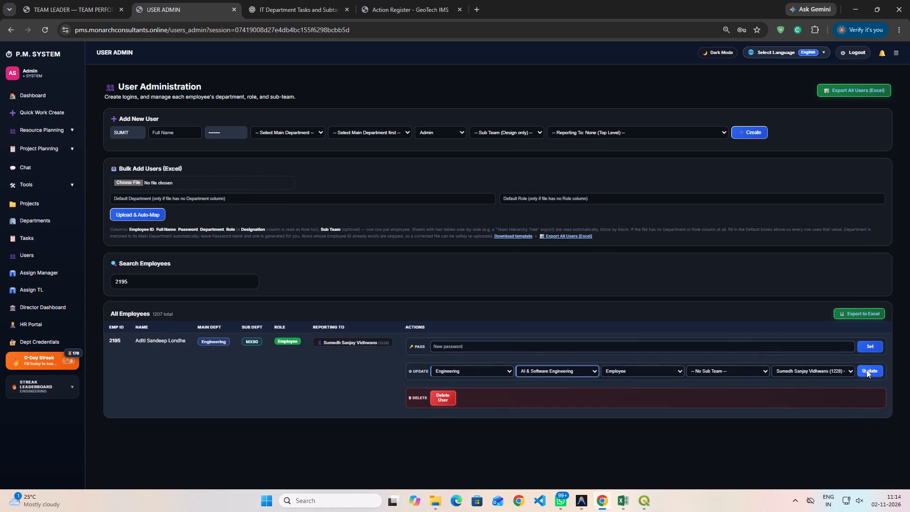
pyautogui.click(866, 370)
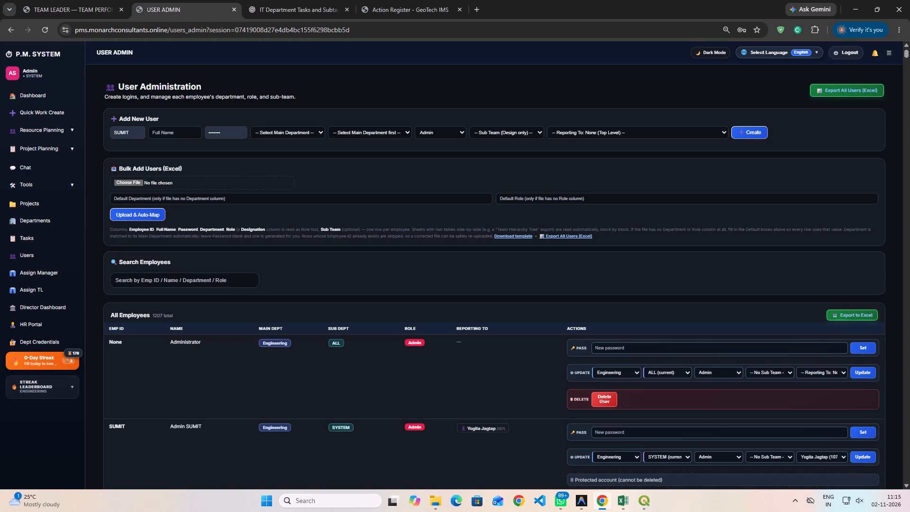
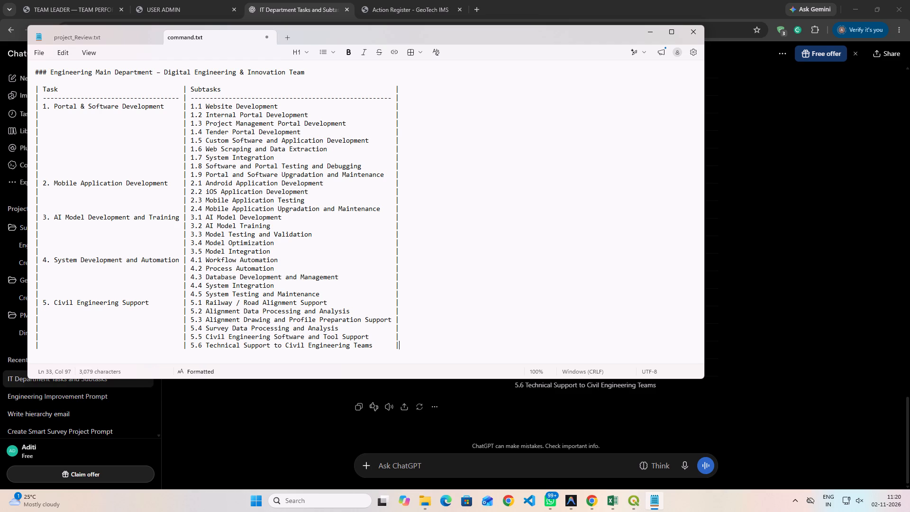
pyautogui.scroll(-1, 577, 224)
pyautogui.scroll(2, 344, 186)
# Delete the "Engineering Main Department – Digital Engineering & Innovation Team" heading line above the table in command.txt.
pyautogui.moveTo(313, 71); pyautogui.dragTo(160, 64)
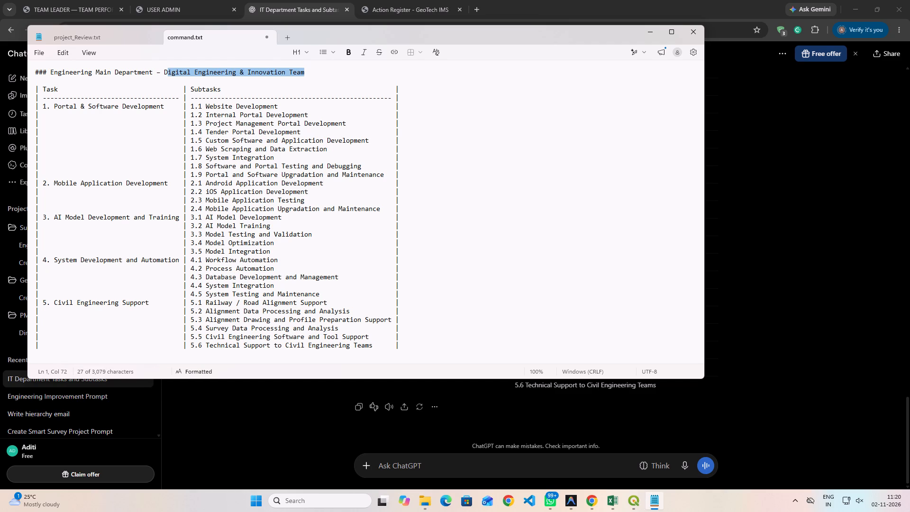
pyautogui.moveTo(160, 64); pyautogui.dragTo(28, 64)
pyautogui.press('BackSpace')
pyautogui.press('BackSpace')
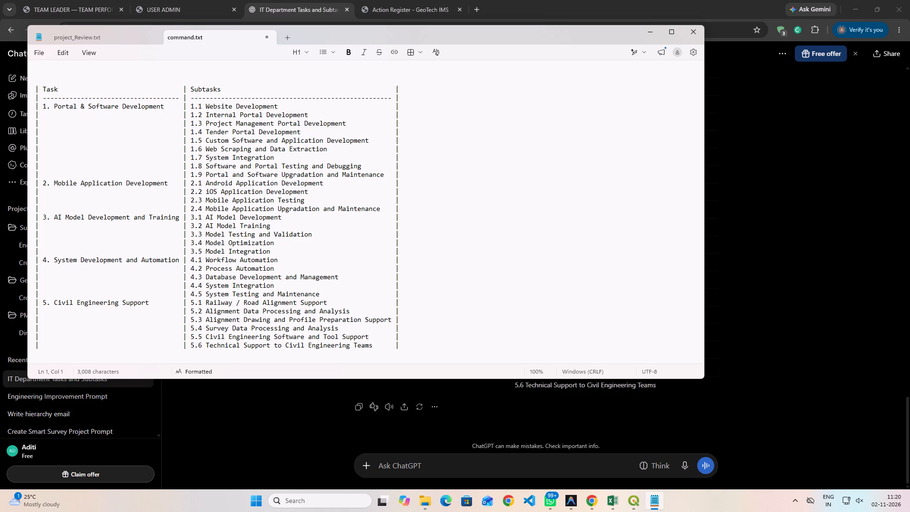
# Delete subtask 1.3 Project Management Portal Development and its end-of-row bar, keeping the column divider.
pyautogui.click(232, 108)
pyautogui.moveTo(348, 125); pyautogui.dragTo(220, 123)
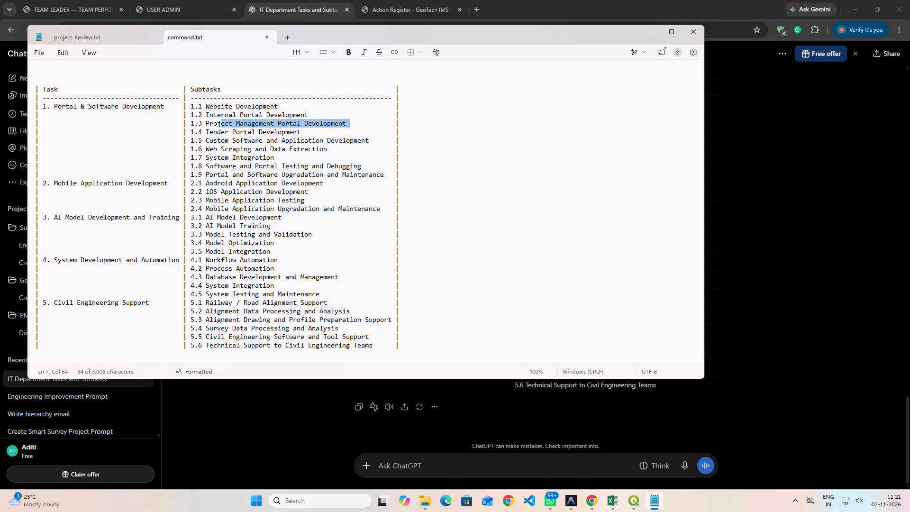
pyautogui.moveTo(220, 123); pyautogui.dragTo(207, 123)
pyautogui.press('BackSpace')
pyautogui.press('BackSpace')
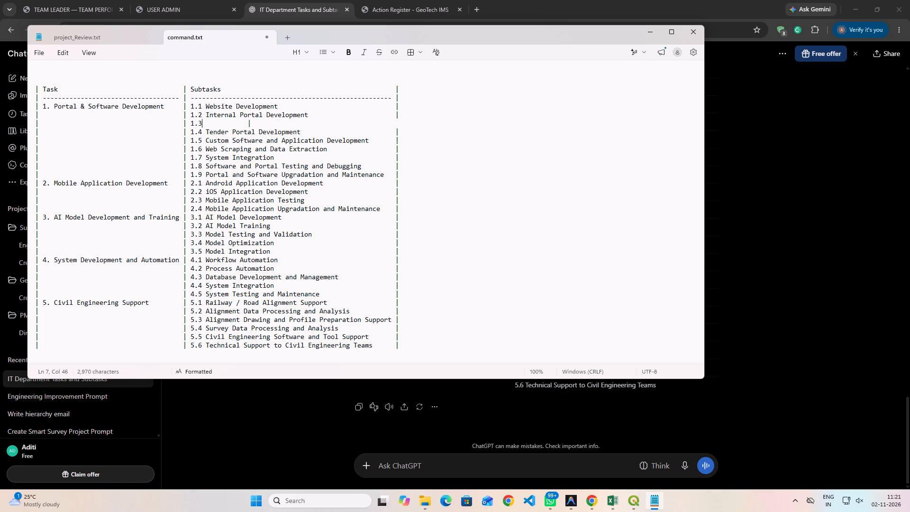
pyautogui.press('BackSpace')
pyautogui.press('BackSpace')
pyautogui.press('BackSpace')
pyautogui.press('BackSpace')
pyautogui.press('BackSpace')
pyautogui.press('BackSpace')
pyautogui.hotkey('ctrl', 'z')
pyautogui.hotkey('ctrl', 'z')
pyautogui.click(246, 124)
pyautogui.press('BackSpace')
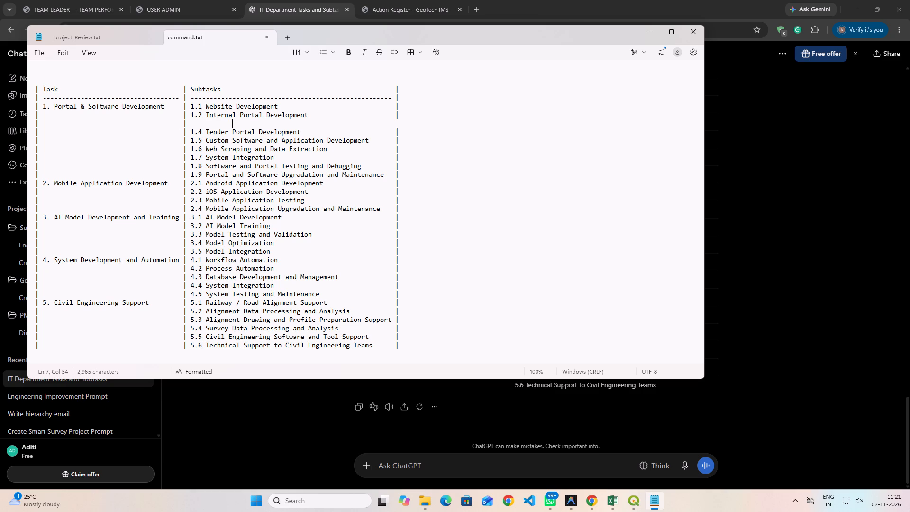
# Delete subtask 1.4 Tender Portal Development from the table, including its number.
pyautogui.moveTo(299, 130); pyautogui.dragTo(191, 132)
pyautogui.press('BackSpace')
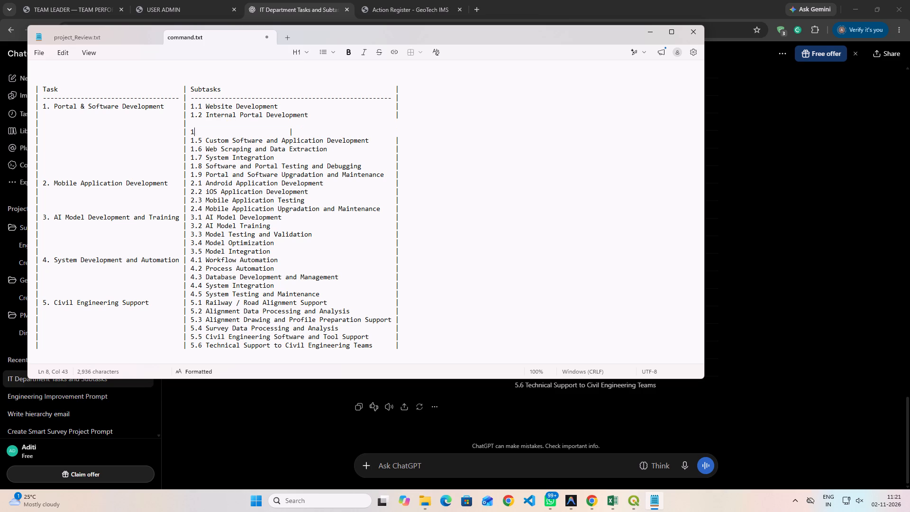
pyautogui.press('BackSpace')
pyautogui.click(207, 130)
pyautogui.scroll(-1, 220, 129)
# Delete subtask 1.5 Custom Software and Application Development and clear the leftover end-of-row bars from the two emptied rows.
pyautogui.moveTo(188, 142); pyautogui.dragTo(368, 138)
pyautogui.press('BackSpace')
pyautogui.click(231, 141)
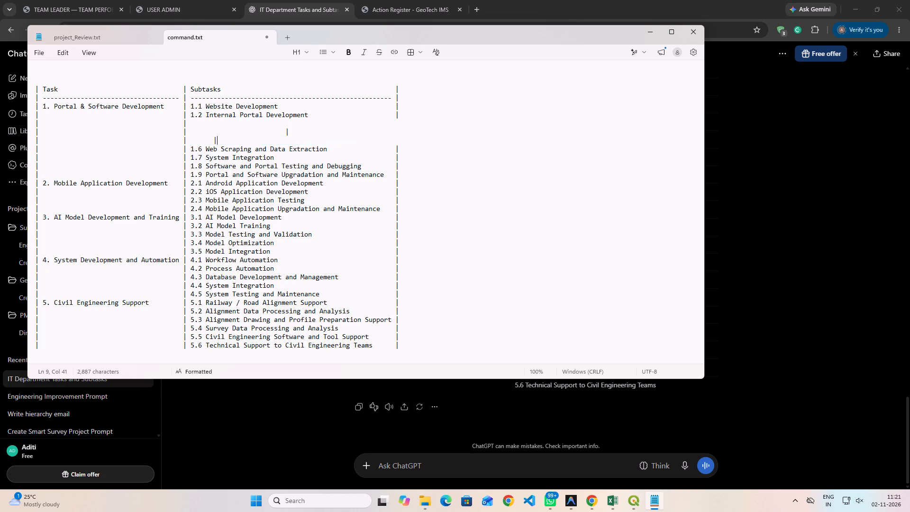
pyautogui.press('BackSpace')
pyautogui.press('BackSpace')
pyautogui.click(300, 131)
pyautogui.press('BackSpace')
pyautogui.press('BackSpace')
pyautogui.press('BackSpace')
pyautogui.press('BackSpace')
pyautogui.press('BackSpace')
# Remove the number 1.6 in front of Web Scraping and Data Extraction.
pyautogui.moveTo(203, 148); pyautogui.dragTo(193, 148)
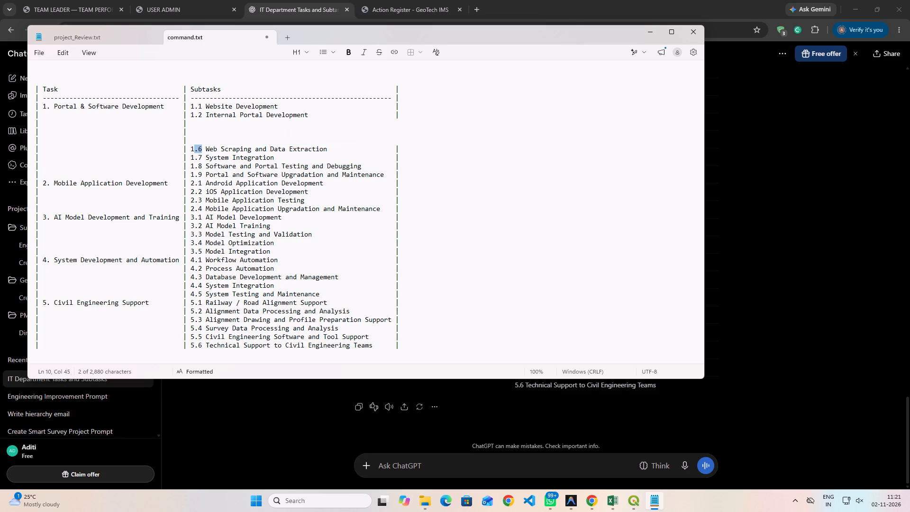
pyautogui.moveTo(193, 148); pyautogui.dragTo(191, 148)
pyautogui.press('BackSpace')
pyautogui.press('BackSpace')
pyautogui.press('BackSpace')
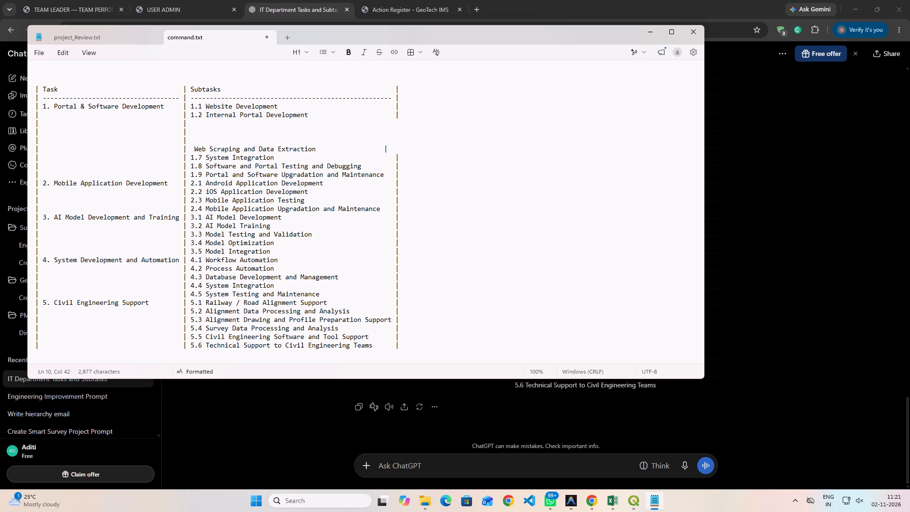
pyautogui.scroll(-3, 287, 150)
# Copy the rows from Portal & Software Development through Web Scraping and Data Extraction into a new note.
pyautogui.click(464, 127)
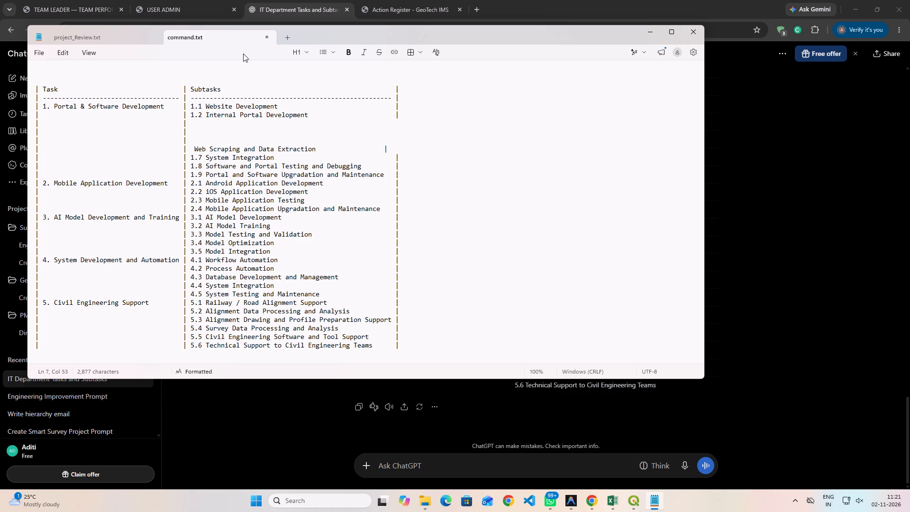
pyautogui.moveTo(39, 104); pyautogui.dragTo(341, 146)
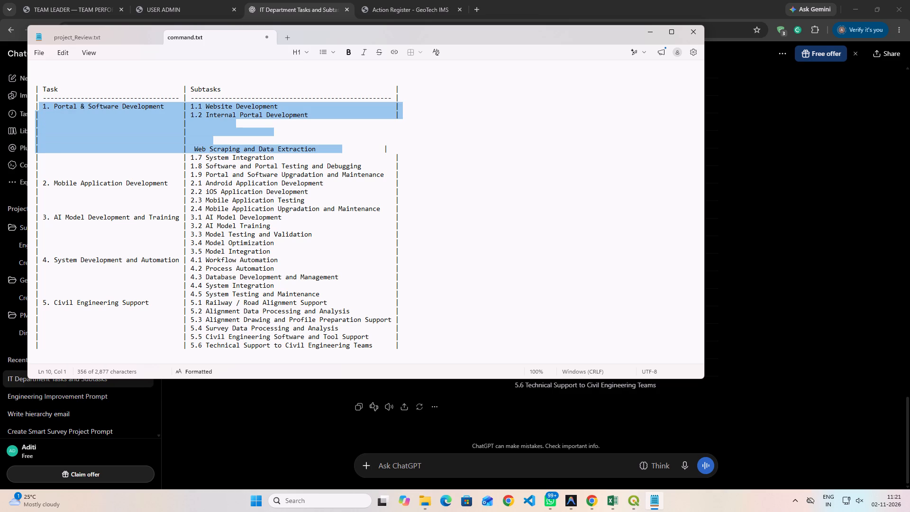
pyautogui.moveTo(341, 146); pyautogui.dragTo(344, 148)
pyautogui.hotkey('ctrl', 'c')
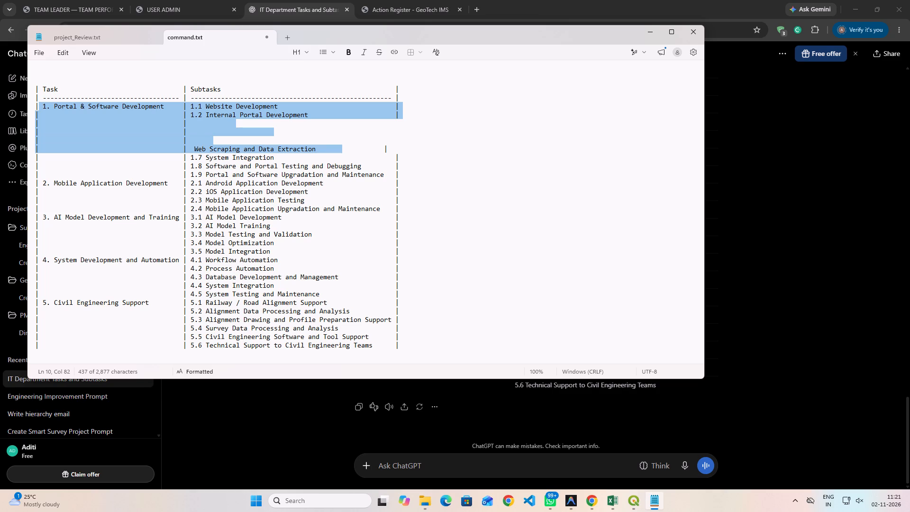
pyautogui.click(282, 36)
pyautogui.hotkey('ctrl', 'v')
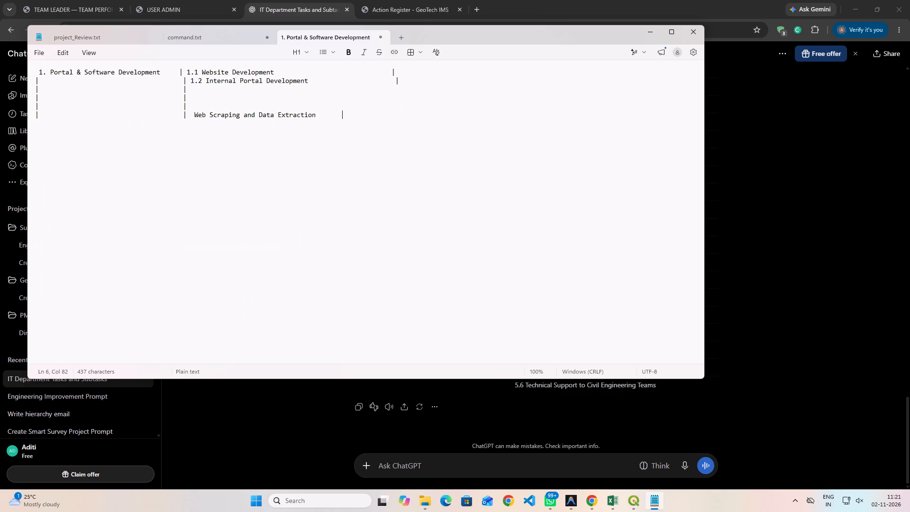
pyautogui.moveTo(33, 81); pyautogui.dragTo(50, 115)
pyautogui.click(100, 119)
pyautogui.hotkey('alt', 'Tab')
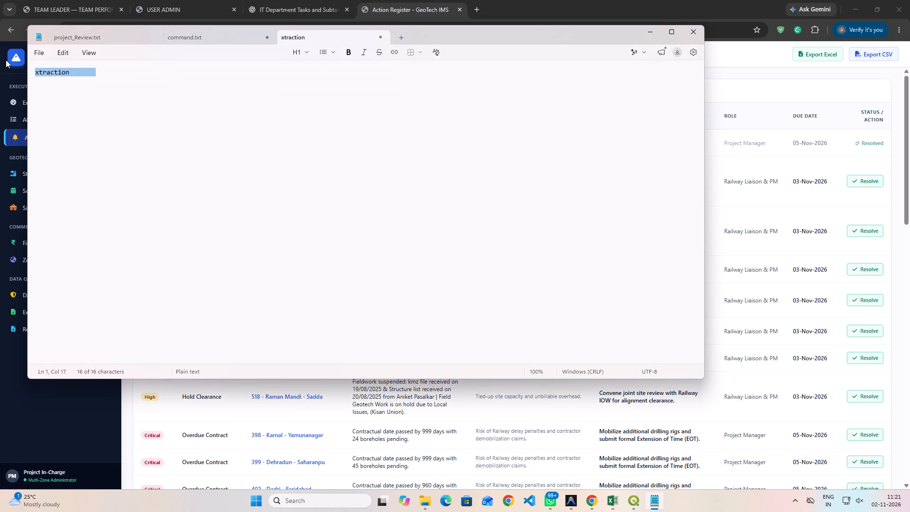
pyautogui.hotkey('ctrl', 'v')
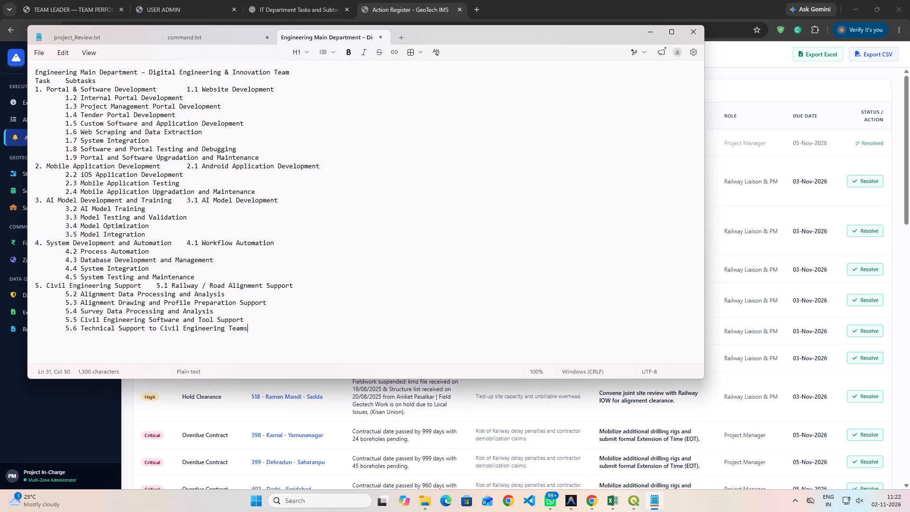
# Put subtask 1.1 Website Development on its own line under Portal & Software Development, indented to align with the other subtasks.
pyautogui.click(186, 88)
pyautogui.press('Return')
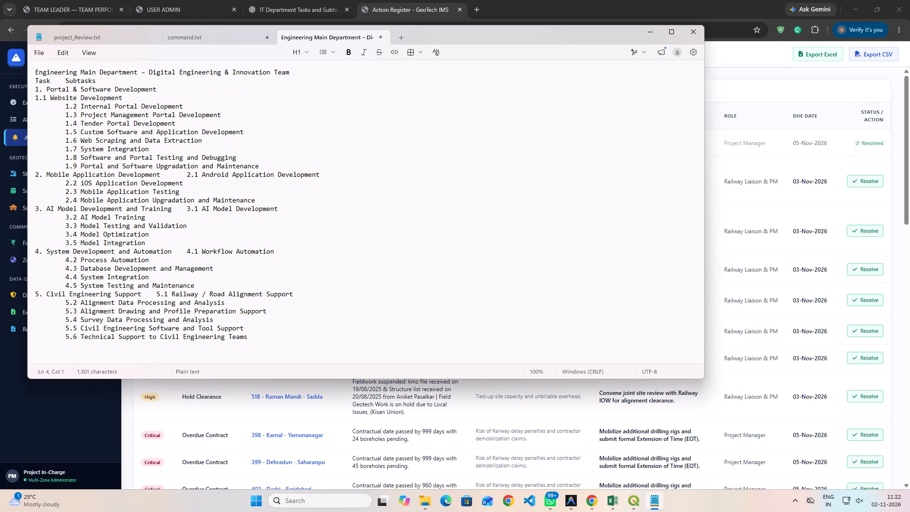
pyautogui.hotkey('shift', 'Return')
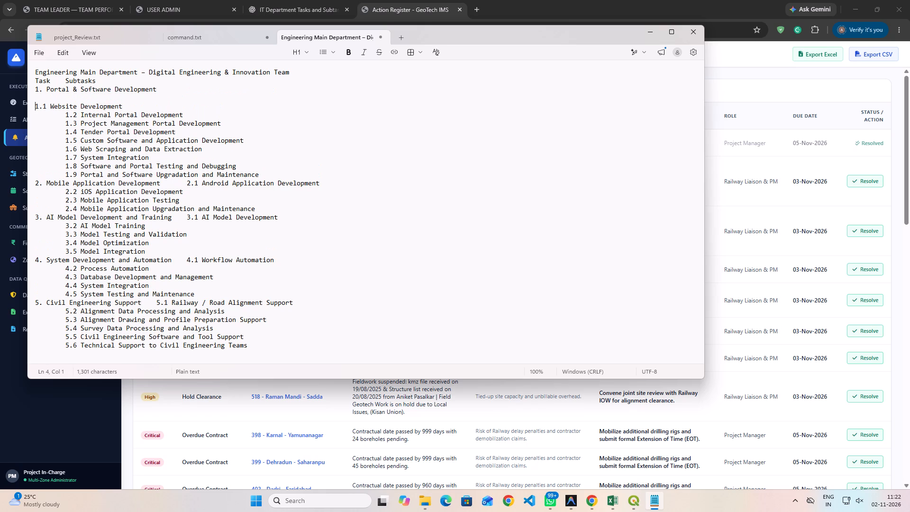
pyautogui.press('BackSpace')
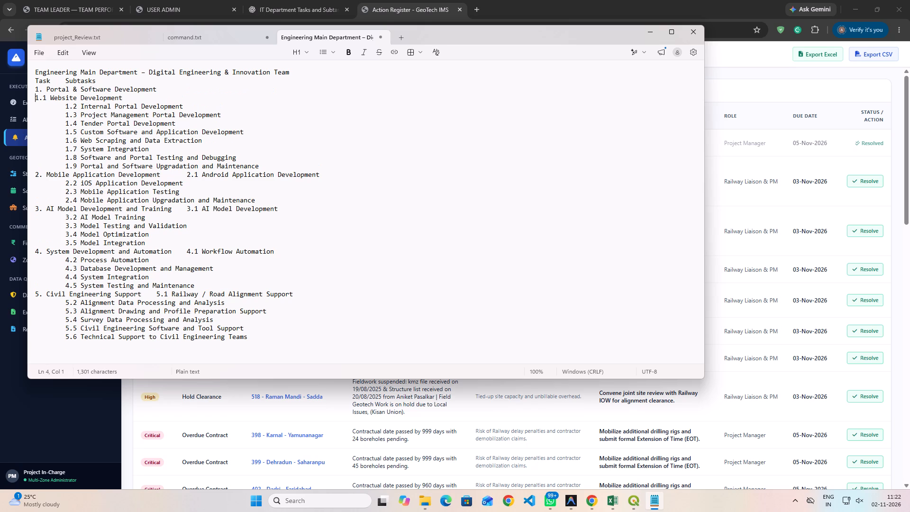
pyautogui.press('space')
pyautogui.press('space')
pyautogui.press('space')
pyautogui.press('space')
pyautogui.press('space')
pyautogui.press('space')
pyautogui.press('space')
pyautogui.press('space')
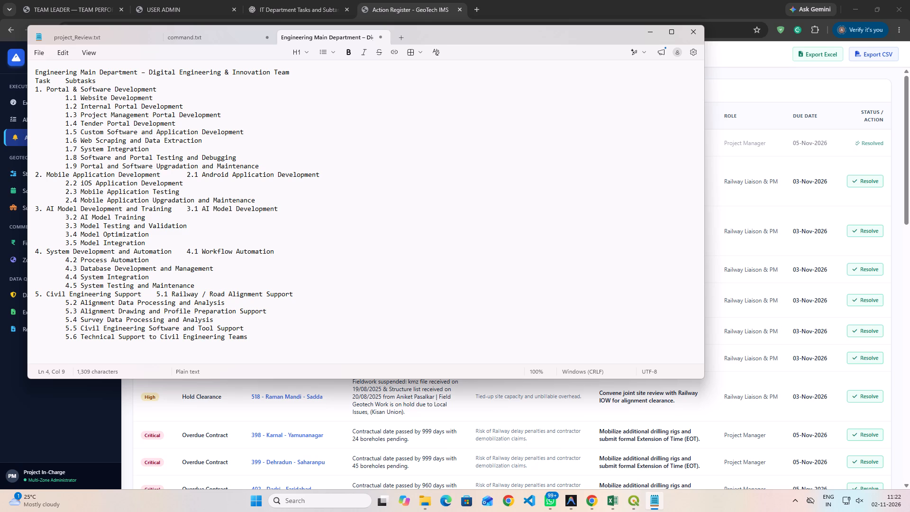
# Delete subtask 1.1 Website Development from the Portal & Software Development list.
pyautogui.moveTo(64, 108); pyautogui.dragTo(120, 108)
pyautogui.click(202, 99)
pyautogui.moveTo(64, 101); pyautogui.dragTo(159, 101)
pyautogui.press('BackSpace')
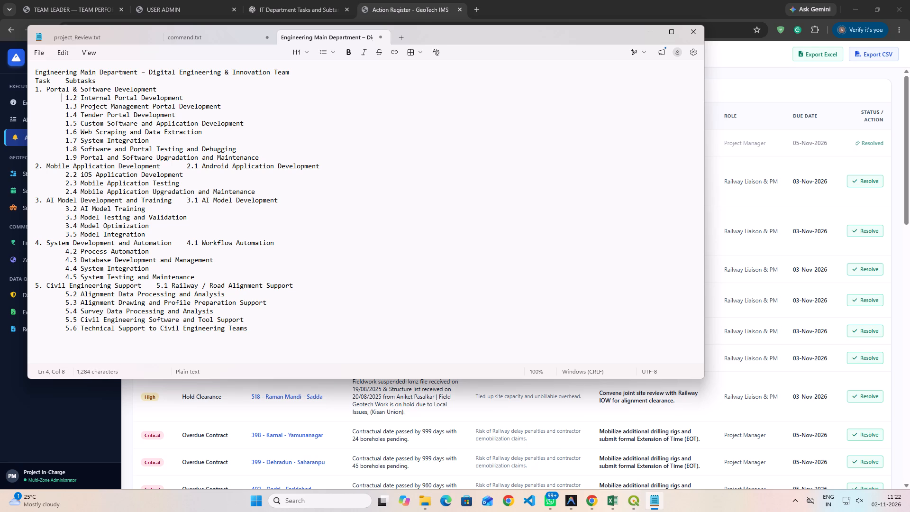
# Reword subtask 1.2 as Internal Portal/Software Development.
pyautogui.click(136, 97)
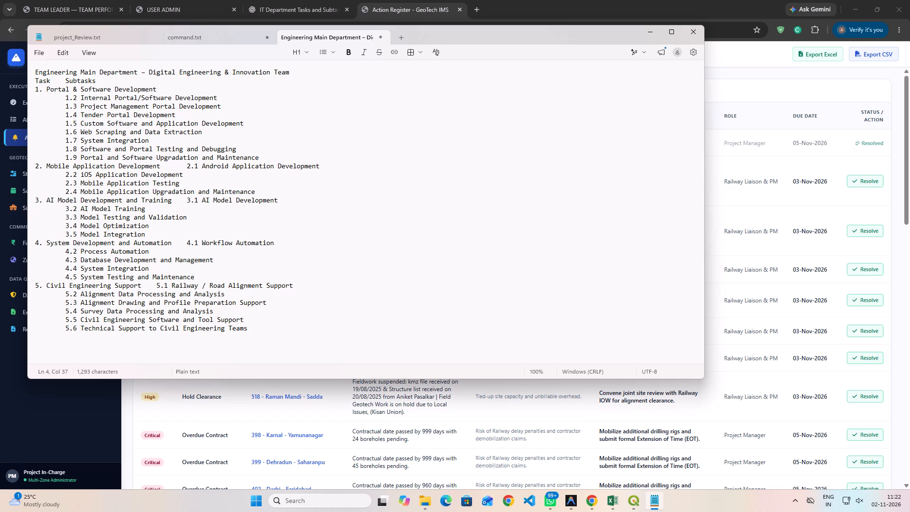
# Delete subtasks 1.3 Project Management Portal Development, 1.4 Tender Portal Development and 1.5 Custom Software and Application Development, including their leftover lines.
pyautogui.moveTo(62, 106); pyautogui.dragTo(220, 105)
pyautogui.press('BackSpace')
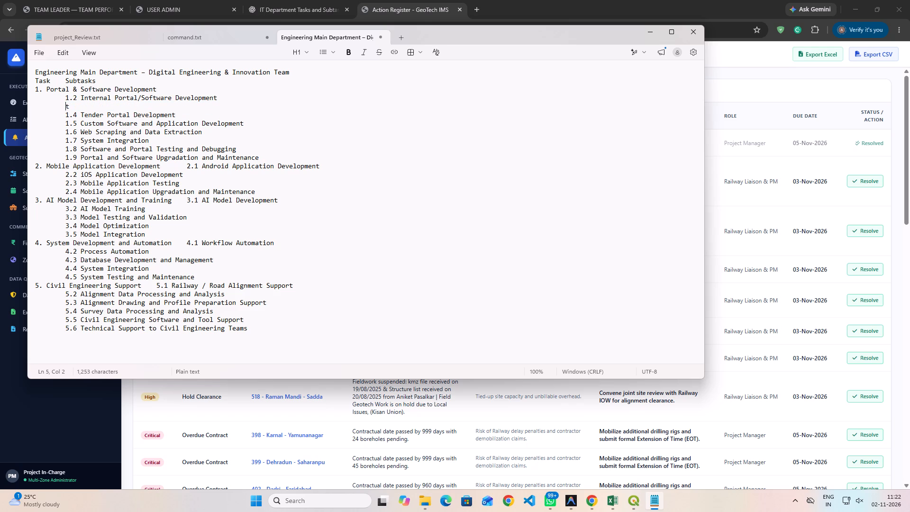
pyautogui.click(72, 107)
pyautogui.press('BackSpace')
pyautogui.press('BackSpace')
pyautogui.press('BackSpace')
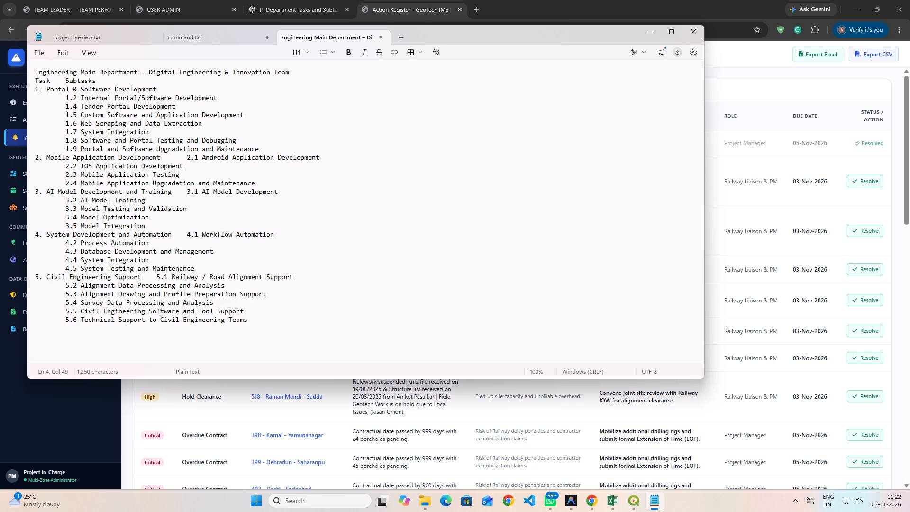
pyautogui.click(174, 106)
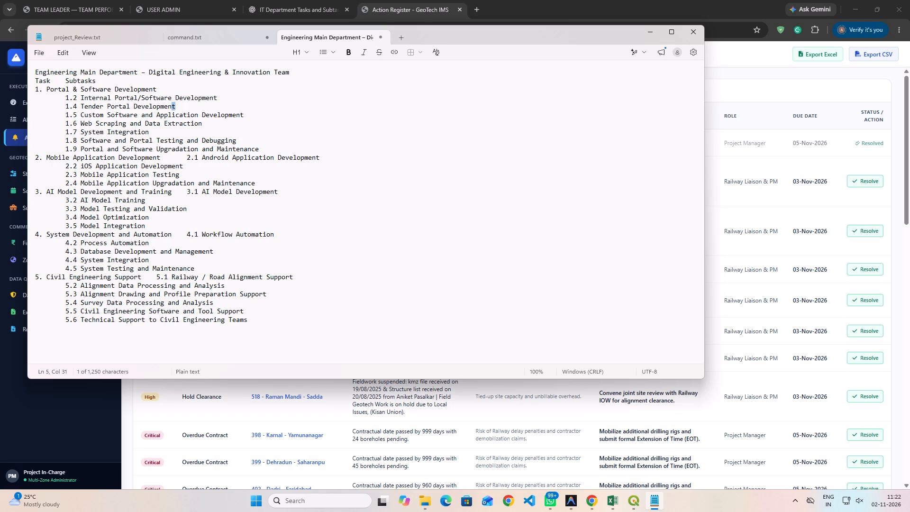
pyautogui.click(183, 105)
pyautogui.moveTo(183, 105); pyautogui.dragTo(67, 105)
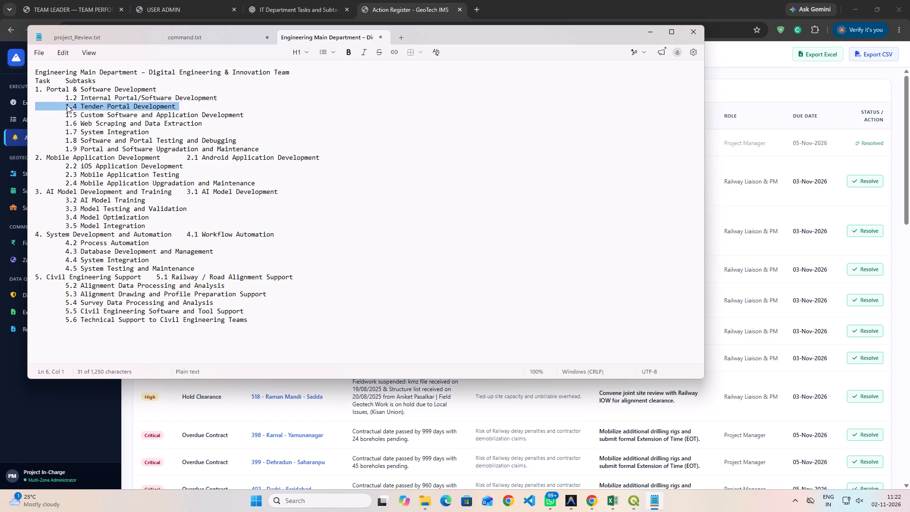
pyautogui.press('BackSpace')
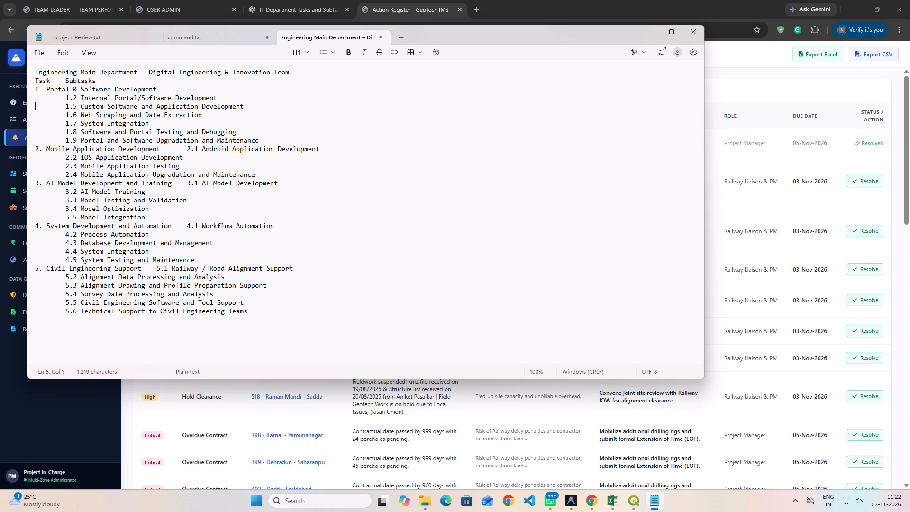
pyautogui.moveTo(245, 106); pyautogui.dragTo(51, 102)
pyautogui.press('BackSpace')
pyautogui.press('BackSpace')
pyautogui.press('BackSpace')
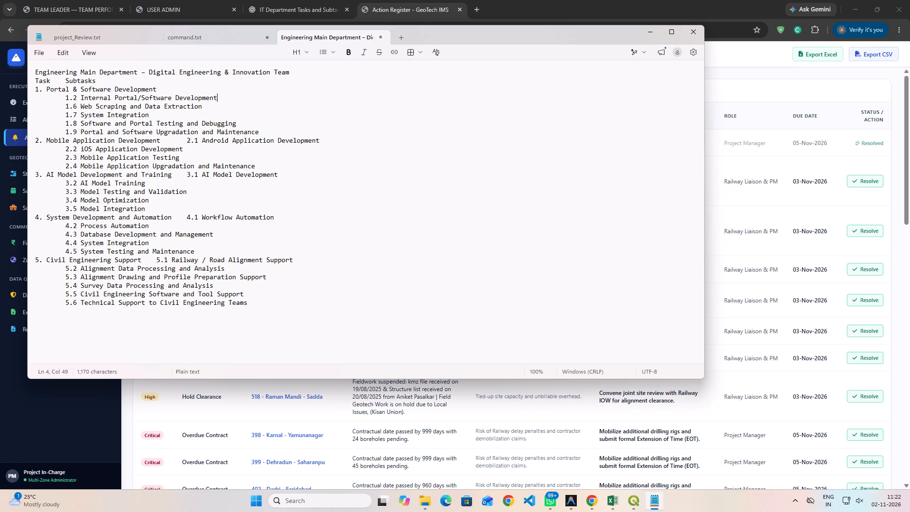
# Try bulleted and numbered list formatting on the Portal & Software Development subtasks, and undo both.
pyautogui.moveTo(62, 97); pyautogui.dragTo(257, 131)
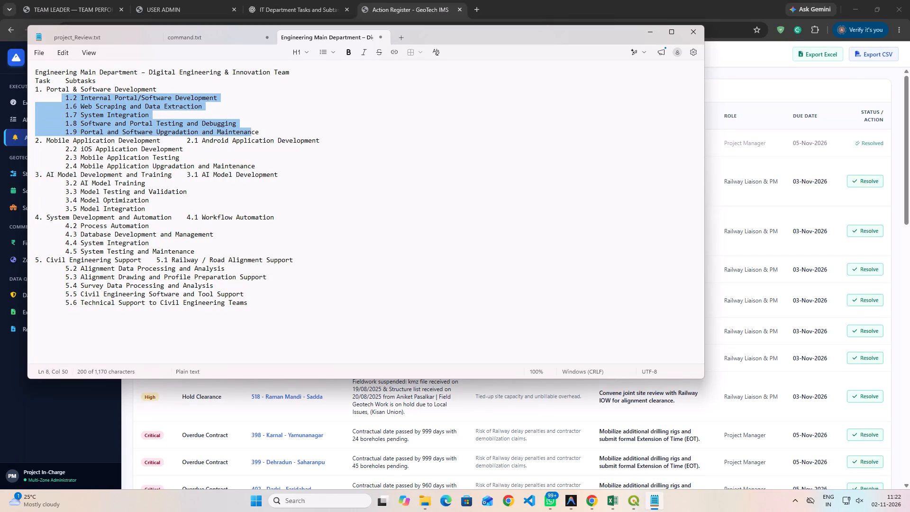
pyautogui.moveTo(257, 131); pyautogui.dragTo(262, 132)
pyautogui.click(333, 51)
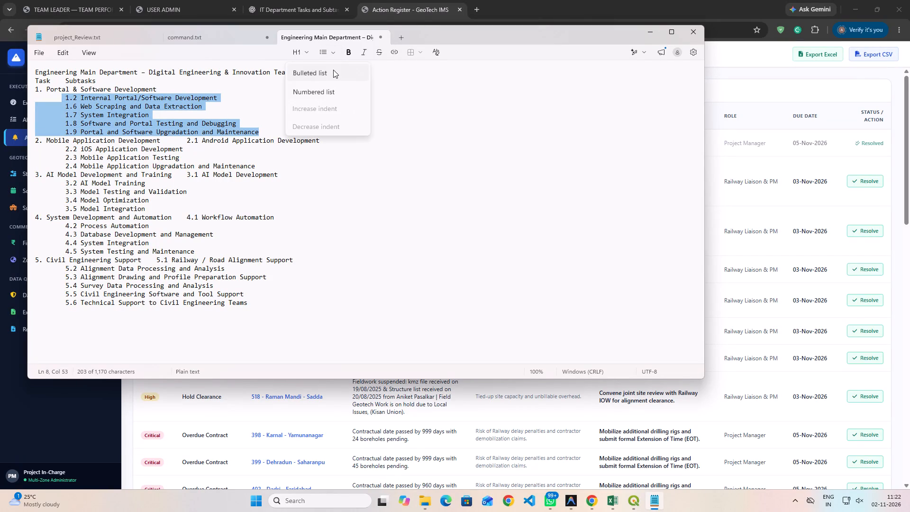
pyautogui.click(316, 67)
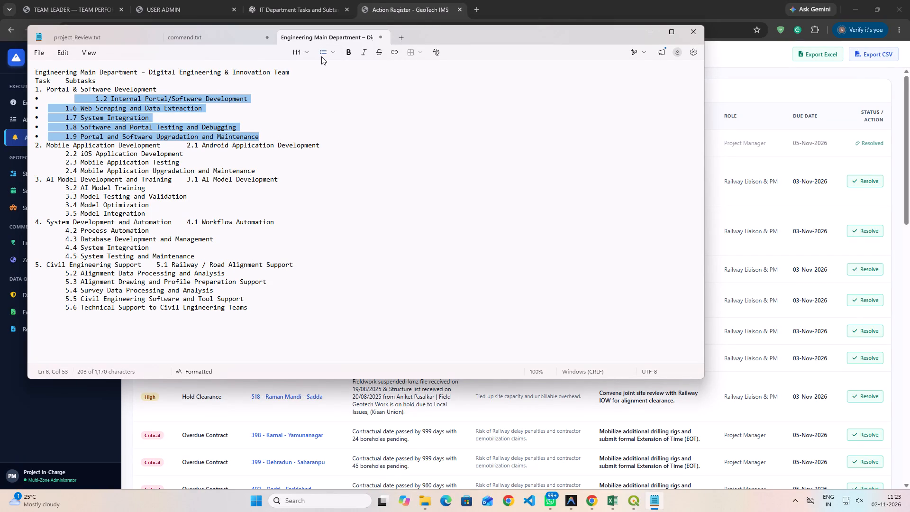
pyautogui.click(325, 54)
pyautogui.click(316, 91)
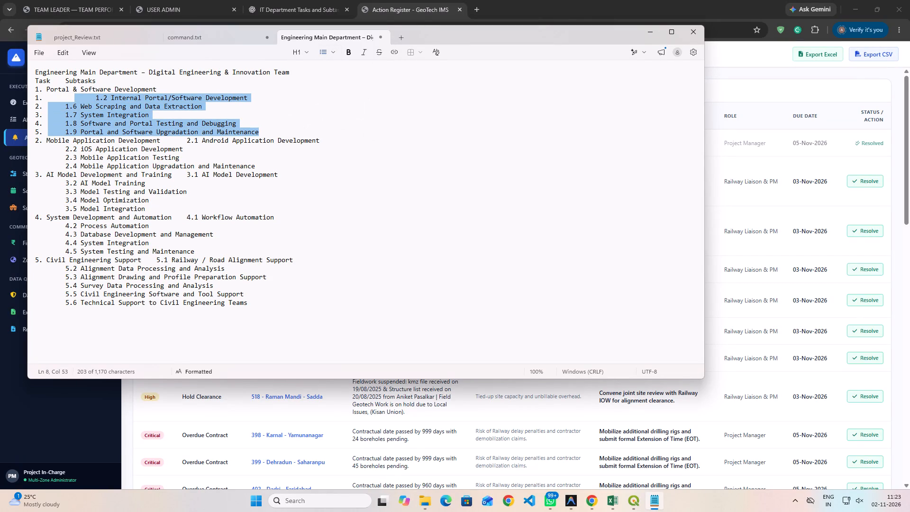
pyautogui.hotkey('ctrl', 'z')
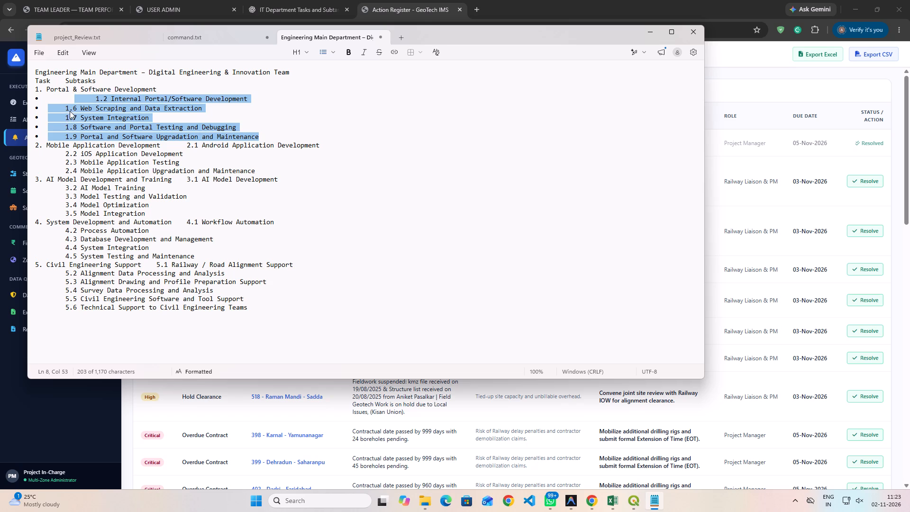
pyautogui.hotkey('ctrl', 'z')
# Remove the numbers 1.2, 1.6 and 1.7 in front of the first three Portal & Software Development subtasks.
pyautogui.click(79, 97)
pyautogui.click(78, 97)
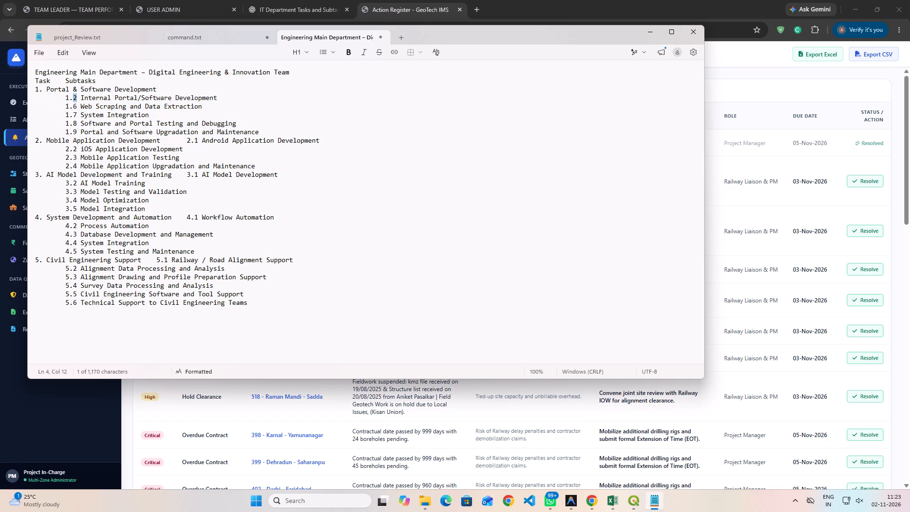
pyautogui.click(78, 97)
pyautogui.press('BackSpace')
pyautogui.press('BackSpace')
pyautogui.press('BackSpace')
pyautogui.click(76, 104)
pyautogui.press('BackSpace')
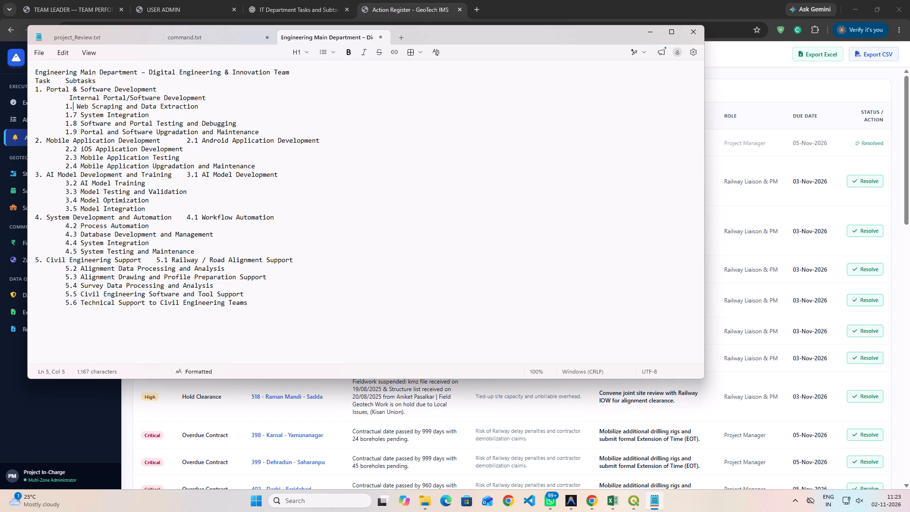
pyautogui.press('BackSpace')
pyautogui.press('BackSpace')
pyautogui.click(79, 113)
pyautogui.press('BackSpace')
pyautogui.press('BackSpace')
pyautogui.press('BackSpace')
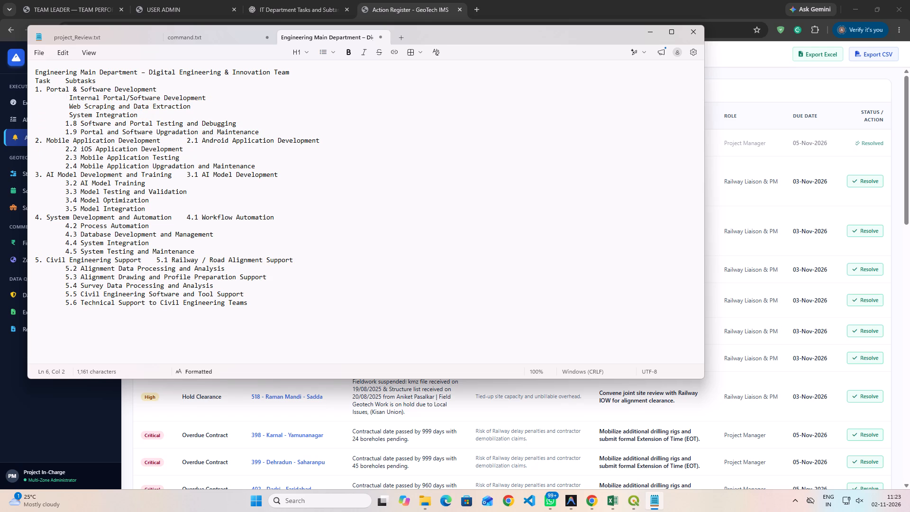
# Remove the numbers 1.8 and 1.9 from the testing and upgradation subtasks, keeping the word Software spelled correctly.
pyautogui.click(80, 123)
pyautogui.press('BackSpace')
pyautogui.press('BackSpace')
pyautogui.press('BackSpace')
pyautogui.press('BackSpace')
pyautogui.click(78, 127)
pyautogui.press('BackSpace')
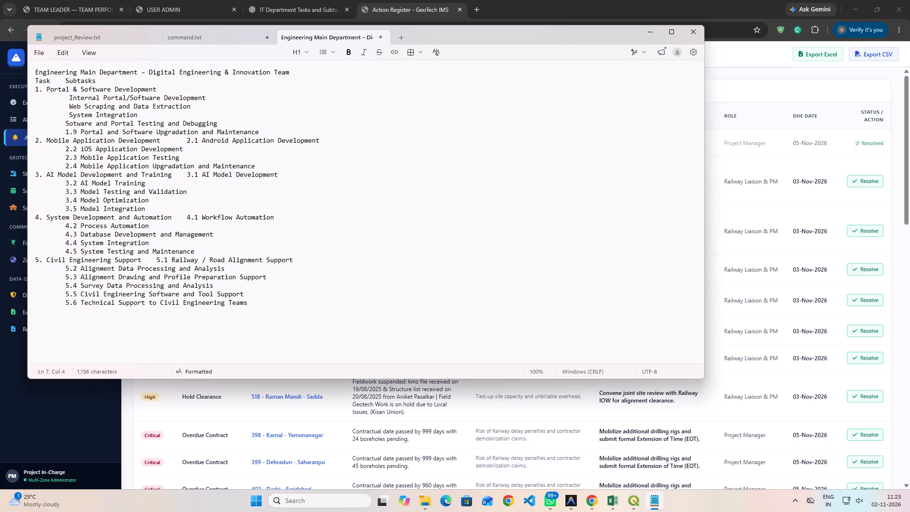
pyautogui.press('f')
pyautogui.click(76, 136)
pyautogui.click(77, 132)
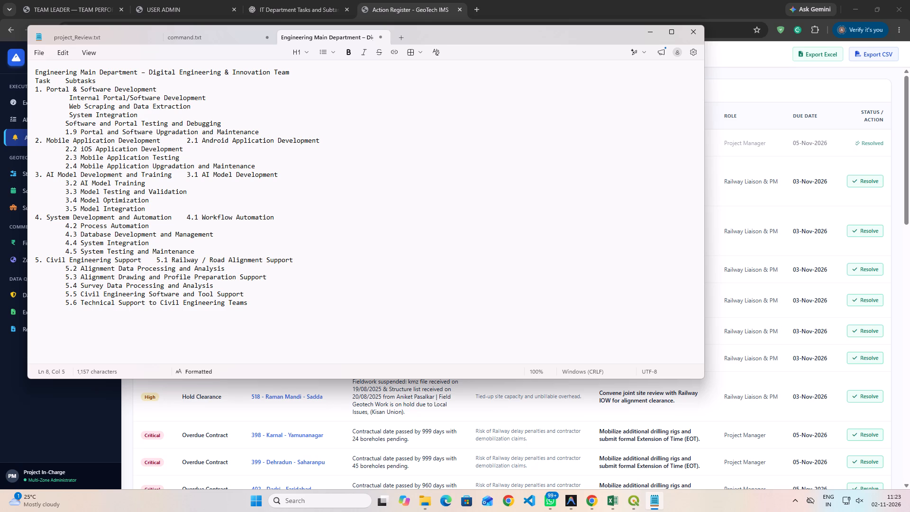
pyautogui.press('BackSpace')
pyautogui.press('BackSpace')
pyautogui.press('BackSpace')
# Format the five unnumbered Portal & Software Development subtasks as a bulleted list.
pyautogui.moveTo(67, 100); pyautogui.dragTo(233, 132)
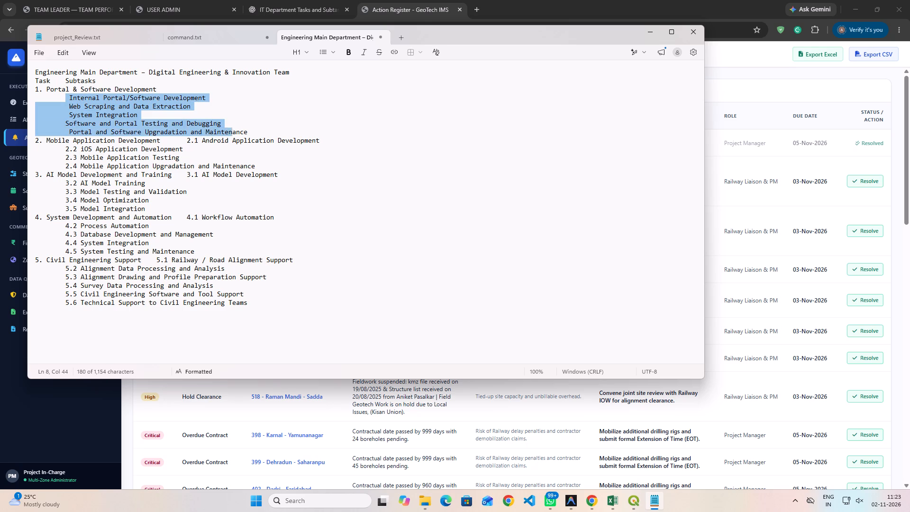
pyautogui.moveTo(233, 132); pyautogui.dragTo(253, 128)
pyautogui.click(325, 54)
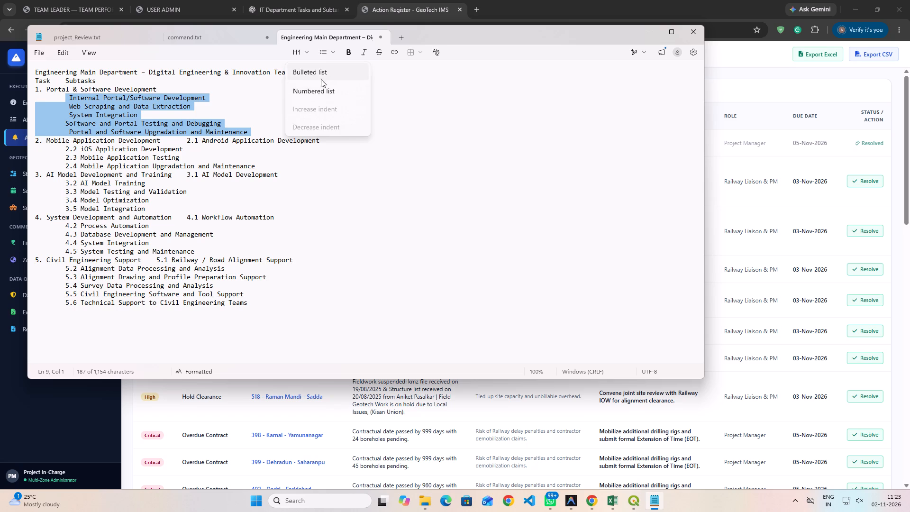
pyautogui.click(322, 77)
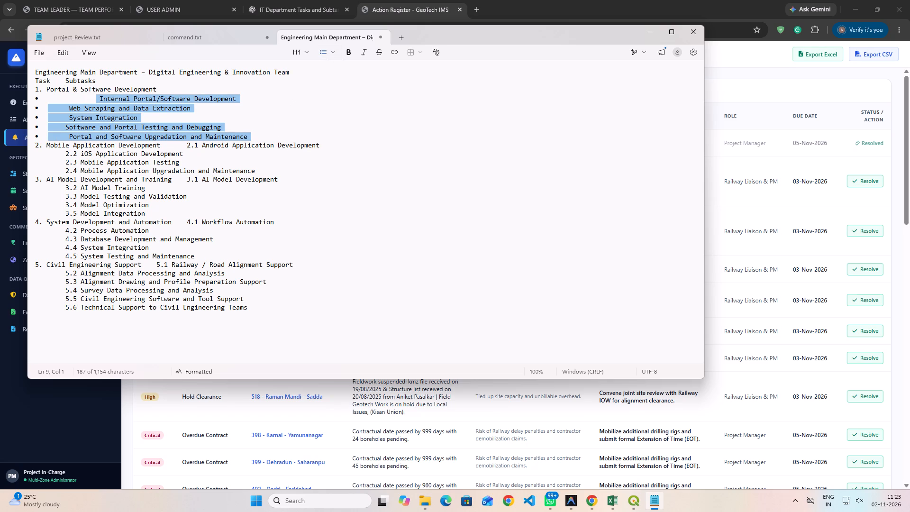
# Adjust the spacing before Internal Portal/Software Development and Software and Portal Testing and Debugging to align them with the other bullets.
pyautogui.click(100, 99)
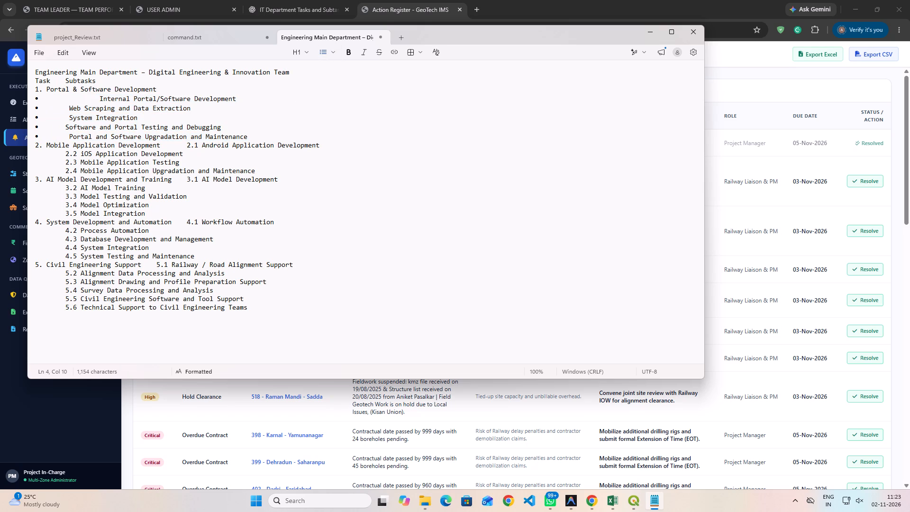
pyautogui.press('BackSpace')
pyautogui.press('BackSpace')
pyautogui.press('BackSpace')
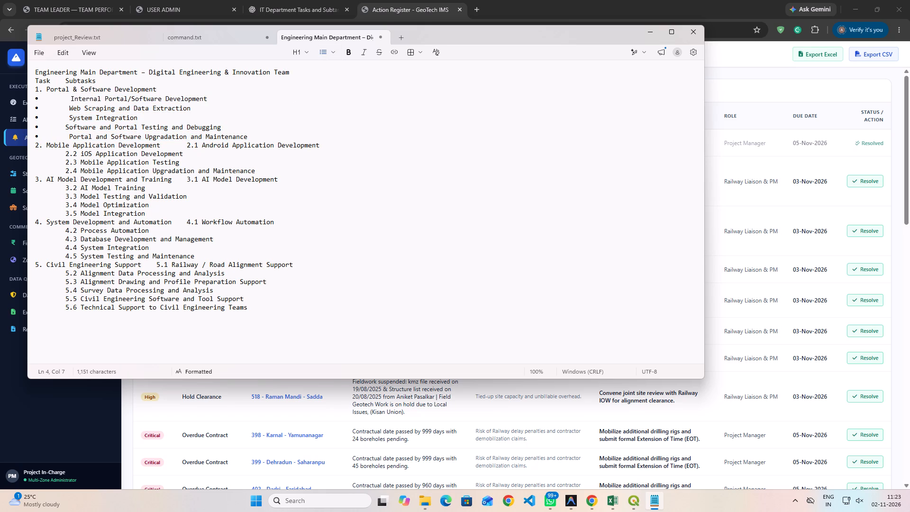
pyautogui.click(70, 117)
pyautogui.click(62, 124)
pyautogui.press('space')
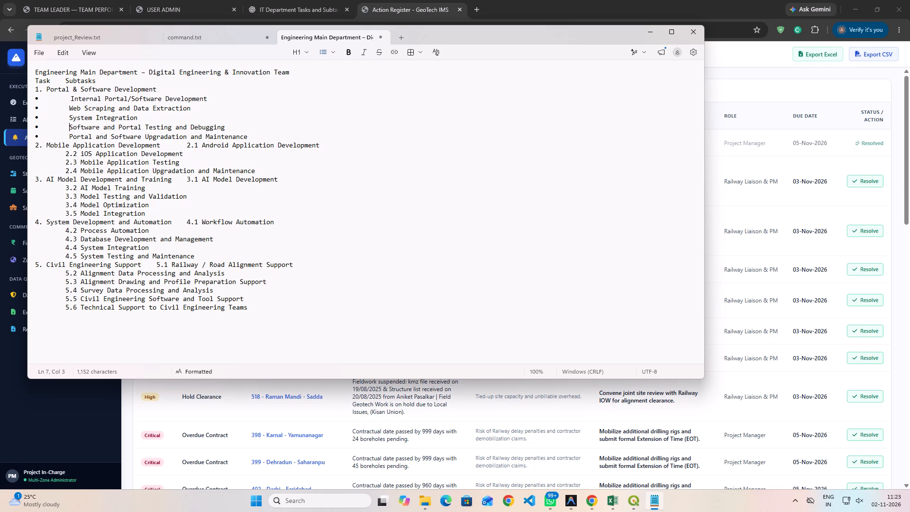
# Delete the Task and Subtasks header text below the department heading, leaving a blank line.
pyautogui.moveTo(97, 82); pyautogui.dragTo(34, 82)
pyautogui.press('BackSpace')
# Insert an unbulleted blank line between the Portal & Software Development bullets and the Mobile Application Development heading.
pyautogui.click(259, 133)
pyautogui.press('Return')
pyautogui.press('BackSpace')
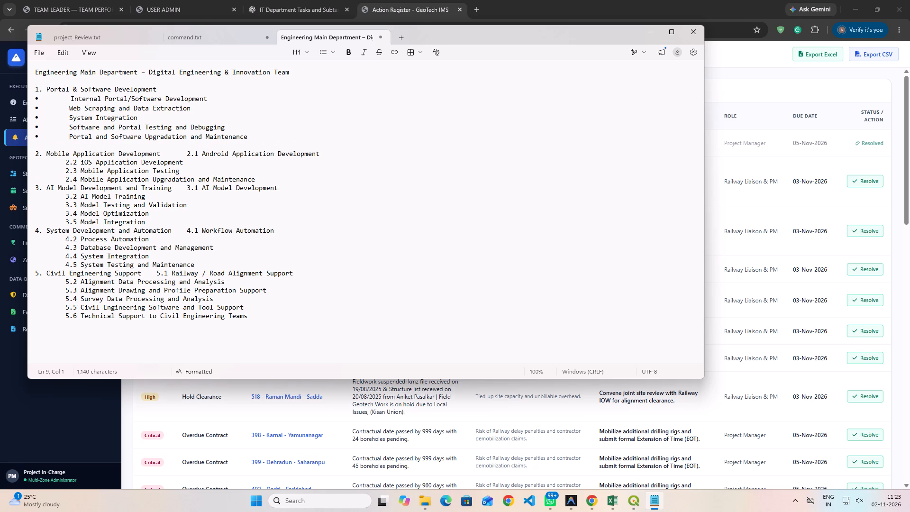
# Put 2.1 Android Application Development on its own line below the Mobile Application Development heading.
pyautogui.click(184, 154)
pyautogui.press('Return')
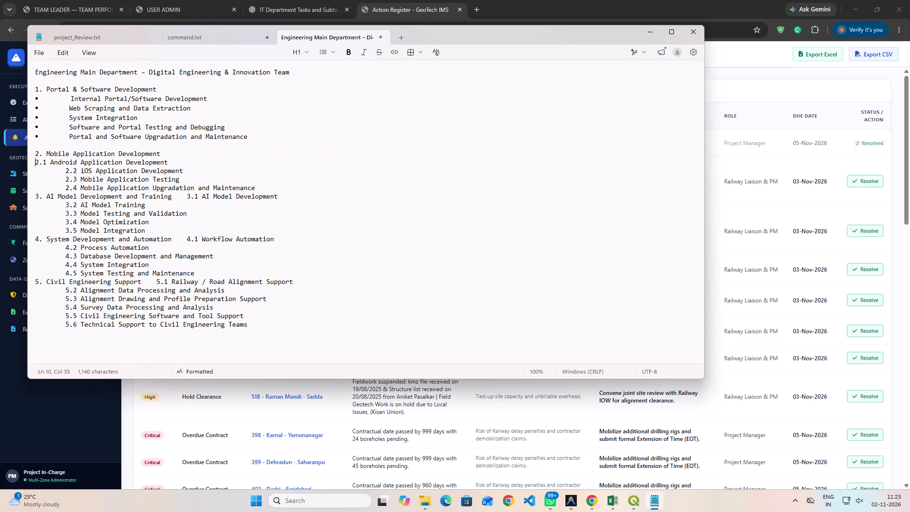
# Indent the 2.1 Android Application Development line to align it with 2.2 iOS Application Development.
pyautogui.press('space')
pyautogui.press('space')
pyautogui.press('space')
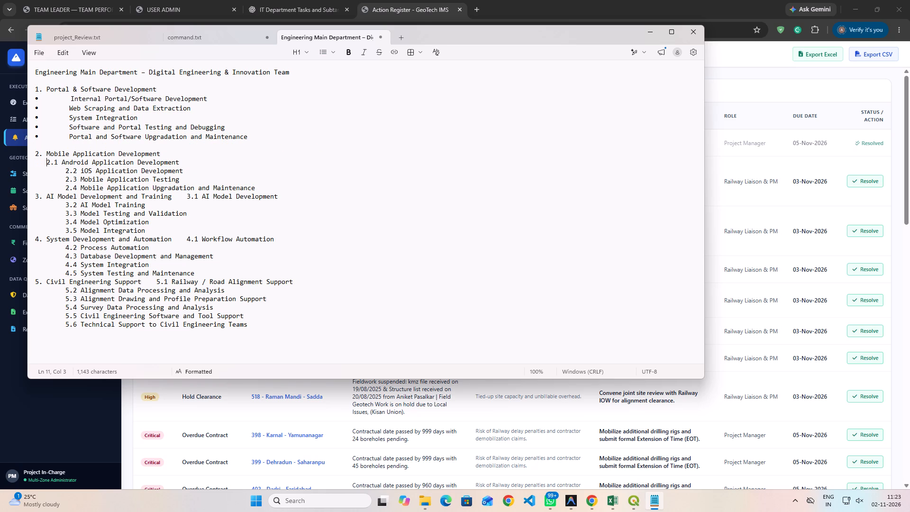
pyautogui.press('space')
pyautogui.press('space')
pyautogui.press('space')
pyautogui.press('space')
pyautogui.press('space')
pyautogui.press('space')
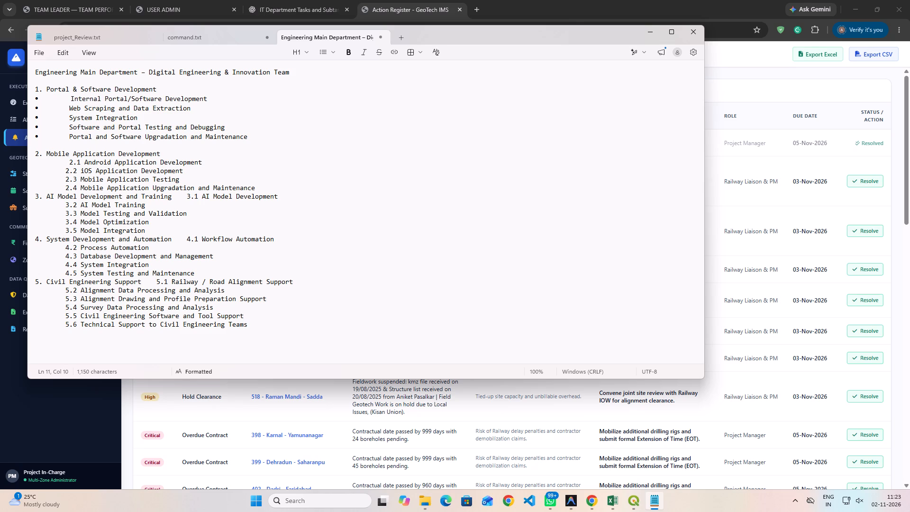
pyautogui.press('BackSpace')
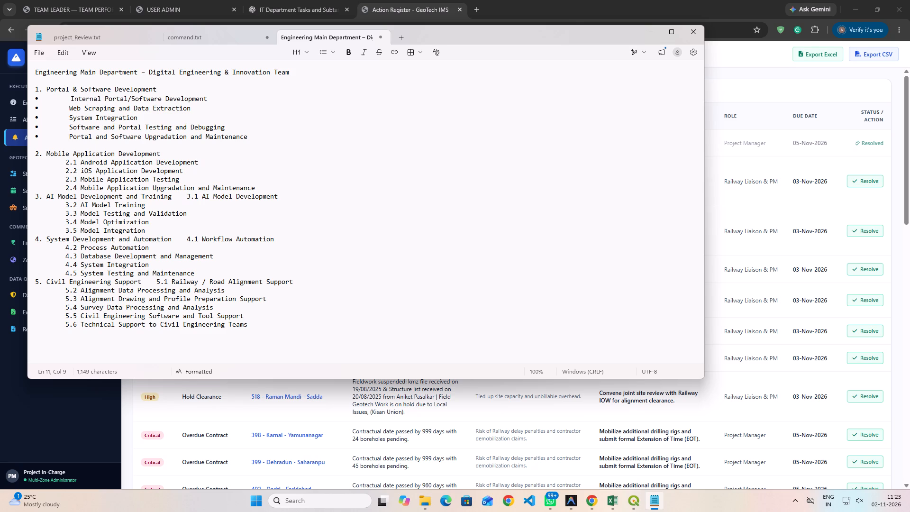
# Undo the indent, line-break, header, bullet and number-removal edits until the Portal & Software Development subtasks are numbered again, starting at 1.2.
pyautogui.hotkey('ctrl', 'z')
pyautogui.hotkey('ctrl', 'z')
pyautogui.hotkey('ctrl', 'z')
pyautogui.hotkey('ctrl', 'z')
pyautogui.hotkey('ctrl', 'z')
pyautogui.hotkey('ctrl', 'z')
pyautogui.hotkey('ctrl', 'z')
pyautogui.hotkey('ctrl', 'z')
pyautogui.hotkey('ctrl', 'z')
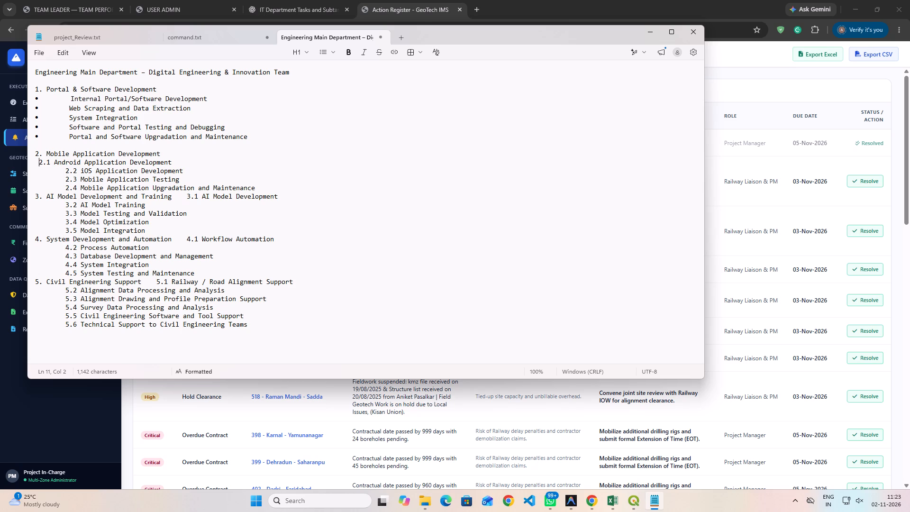
pyautogui.hotkey('ctrl', 'z')
pyautogui.hotkey('ctrl', 'z')
pyautogui.hotkey('ctrl', 'z')
pyautogui.hotkey('ctrl', 'z')
pyautogui.hotkey('ctrl', 'z')
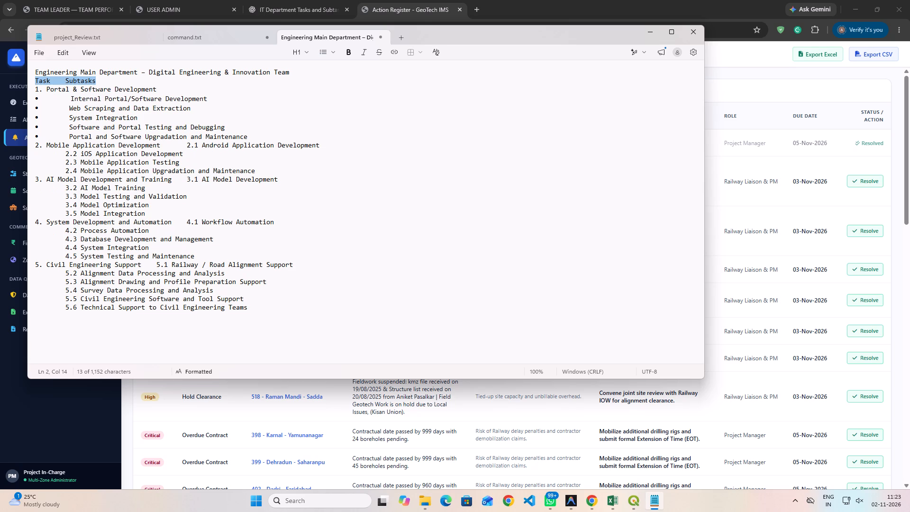
pyautogui.hotkey('ctrl', 'z')
pyautogui.hotkey('ctrl', 'z')
pyautogui.hotkey('ctrl', 'z')
pyautogui.hotkey('ctrl', 'z')
pyautogui.hotkey('ctrl', 'z')
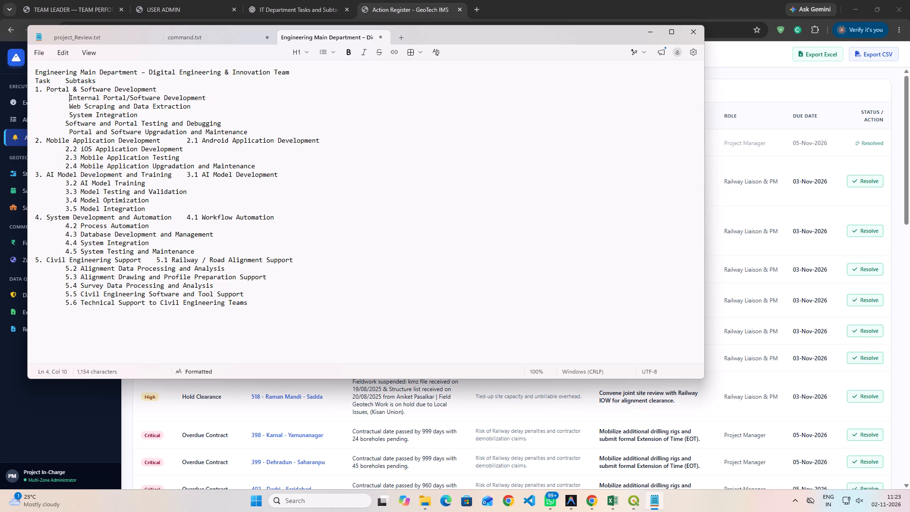
pyautogui.hotkey('ctrl', 'z')
pyautogui.hotkey('ctrl', 'z')
pyautogui.hotkey('ctrl', 'z')
pyautogui.hotkey('ctrl', 'z')
pyautogui.hotkey('ctrl', 'z')
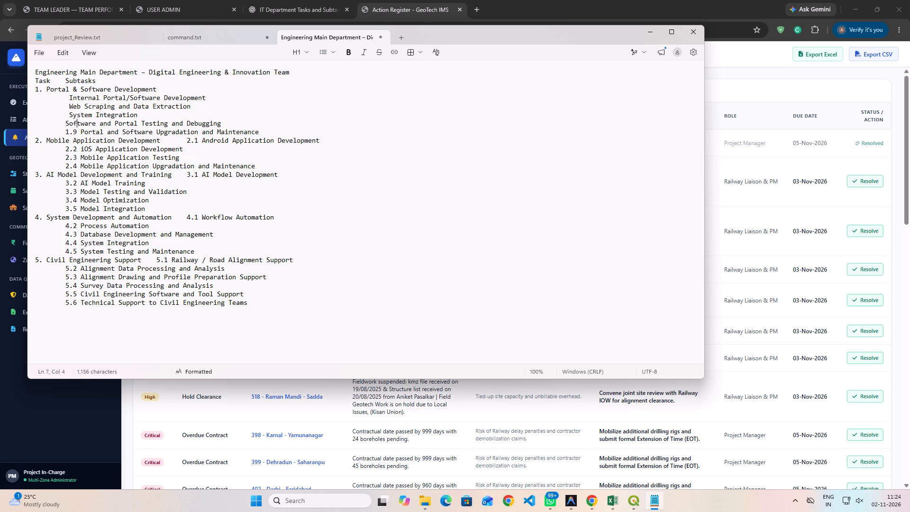
pyautogui.hotkey('ctrl', 'z')
pyautogui.hotkey('ctrl', 'z')
pyautogui.hotkey('ctrl', 'z')
pyautogui.hotkey('ctrl', 'z')
pyautogui.hotkey('ctrl', 'z')
pyautogui.hotkey('ctrl', 'z')
pyautogui.hotkey('ctrl', 'z')
pyautogui.hotkey('ctrl', 'z')
pyautogui.hotkey('ctrl', 'z')
pyautogui.hotkey('ctrl', 'z')
pyautogui.hotkey('ctrl', 'z')
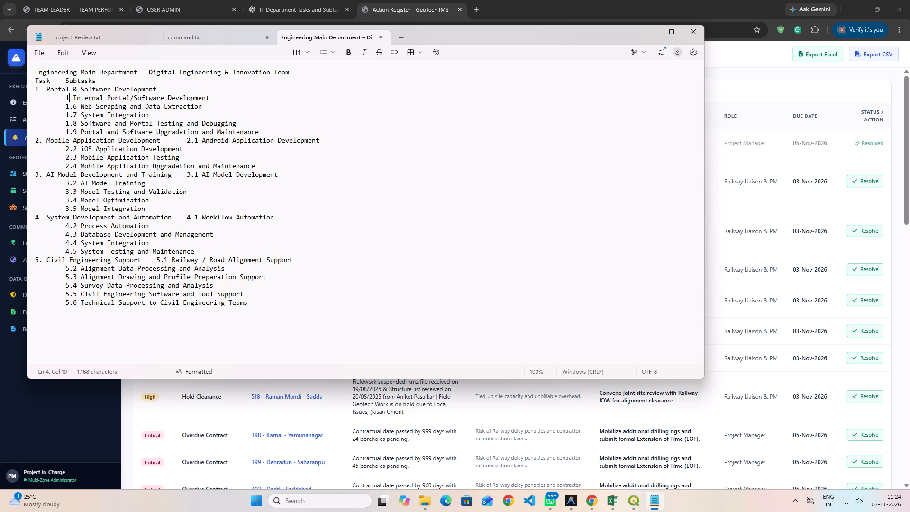
pyautogui.hotkey('ctrl', 'z')
pyautogui.hotkey('ctrl', 'z')
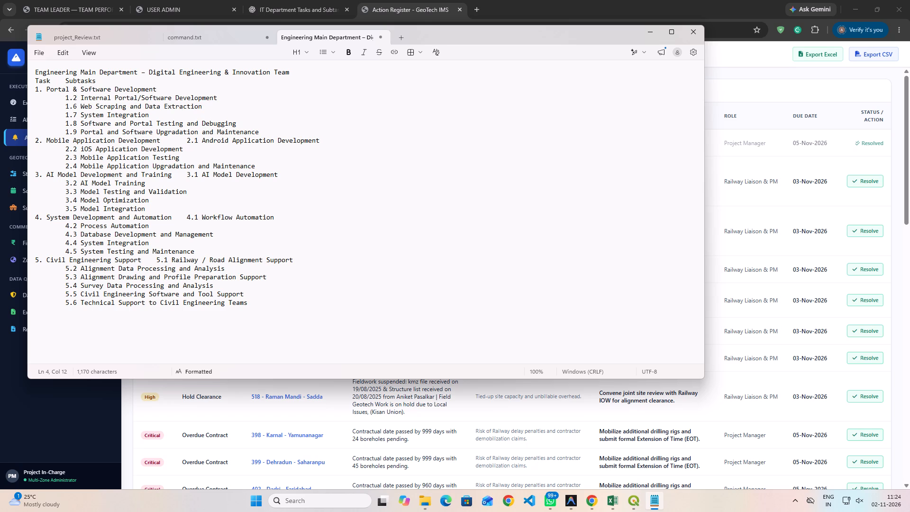
# Renumber the five Portal & Software Development subtasks consecutively from 1.1 to 1.5.
pyautogui.press('BackSpace')
pyautogui.press('1')
pyautogui.click(76, 105)
pyautogui.press('BackSpace')
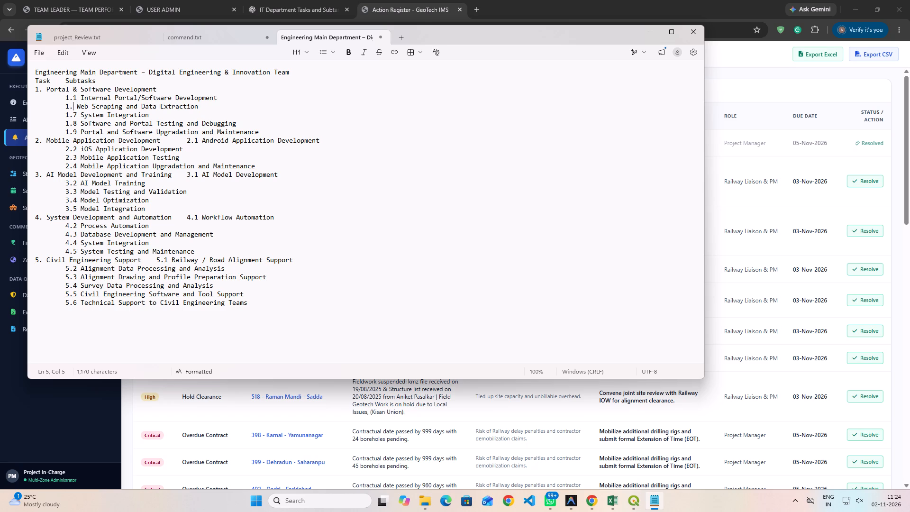
pyautogui.press('2')
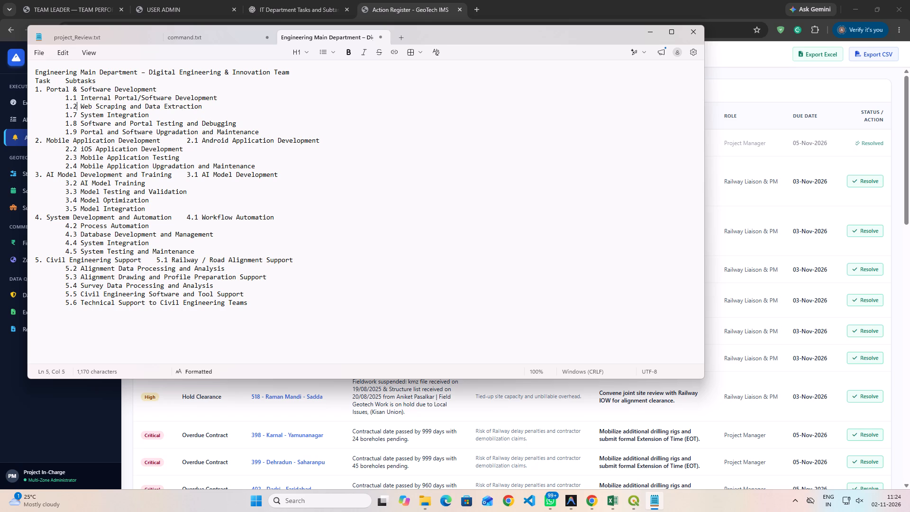
pyautogui.click(76, 110)
pyautogui.press('BackSpace')
pyautogui.press('3')
pyautogui.click(76, 122)
pyautogui.press('BackSpace')
pyautogui.press('4')
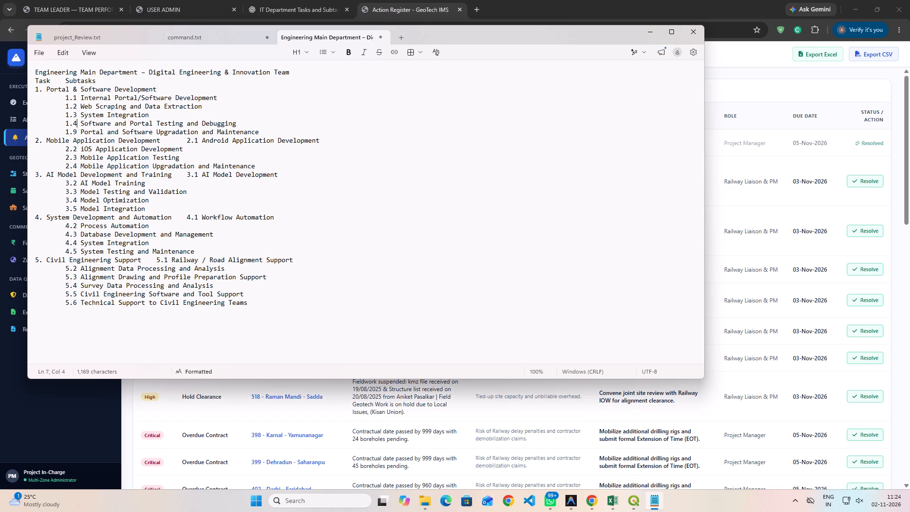
pyautogui.click(75, 130)
pyautogui.click(79, 130)
pyautogui.press('BackSpace')
pyautogui.press('5')
pyautogui.click(282, 128)
pyautogui.press('Return')
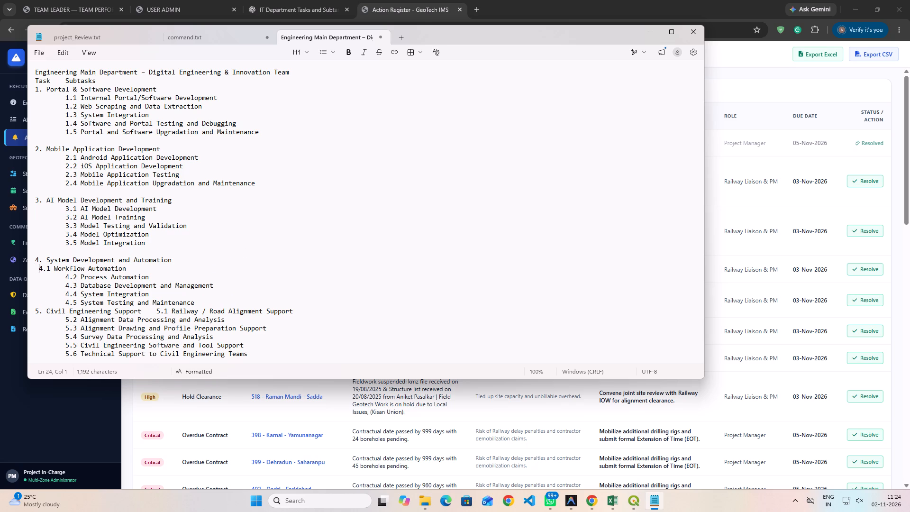
pyautogui.press('space')
pyautogui.press('space')
pyautogui.press('space')
pyautogui.press('space')
pyautogui.press('space')
pyautogui.press('space')
pyautogui.press('space')
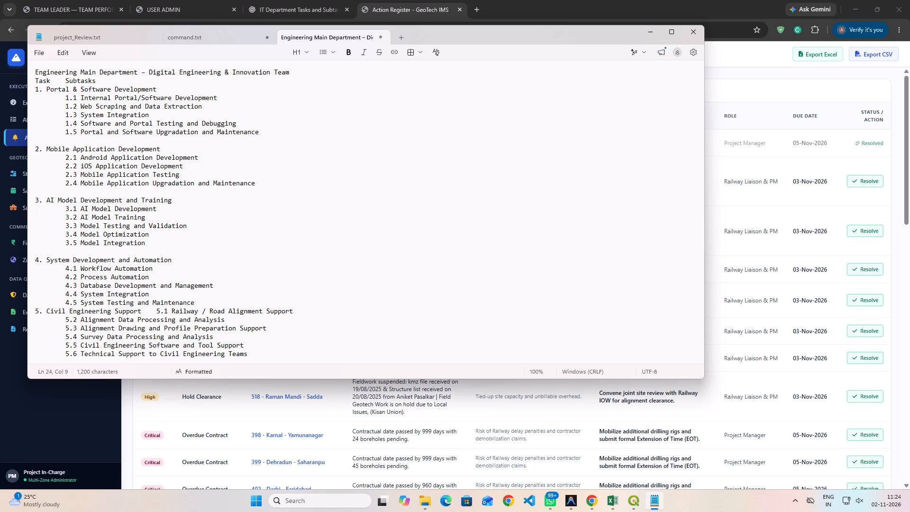
# Insert a blank line between 4.5 System Testing and Maintenance and the Civil Engineering Support heading.
pyautogui.click(200, 302)
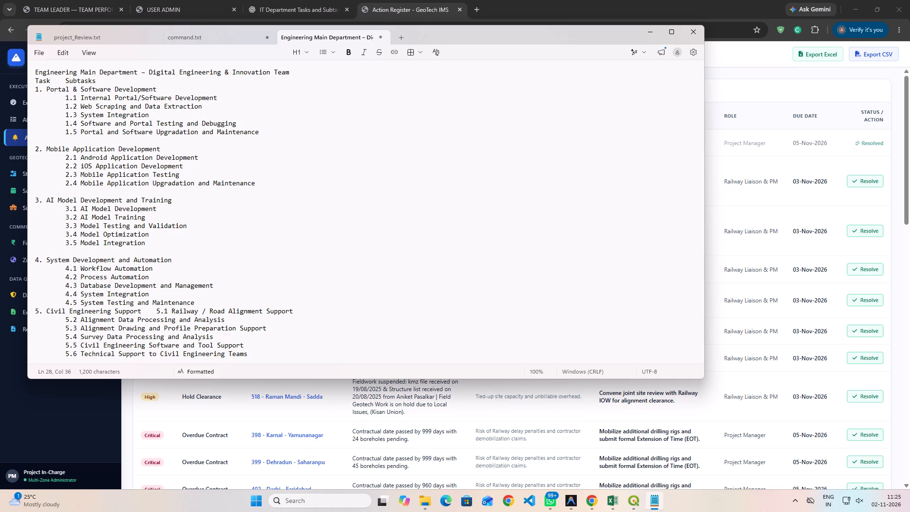
pyautogui.click(200, 301)
pyautogui.scroll(-1, 200, 301)
pyautogui.press('Return')
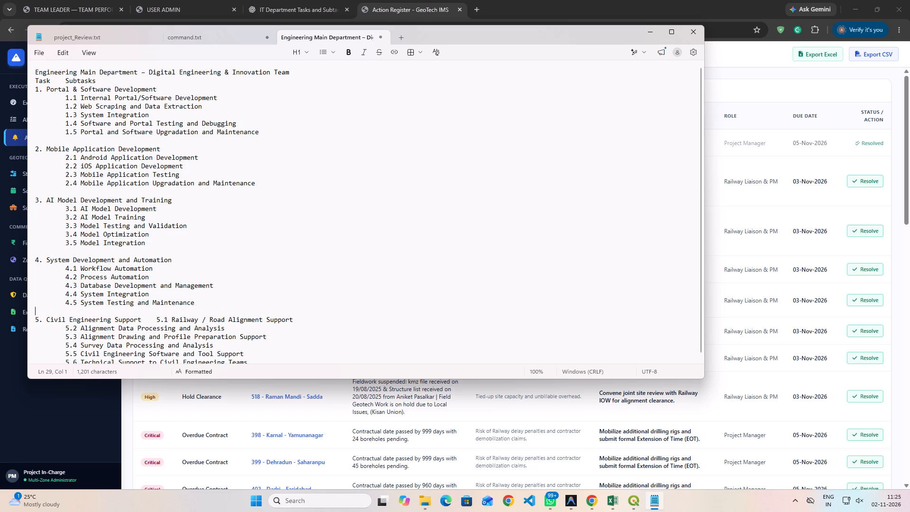
# Put 5.1 Railway / Road Alignment Support on its own line below the Civil Engineering Support heading, aligned with 5.2.
pyautogui.scroll(-2, 166, 319)
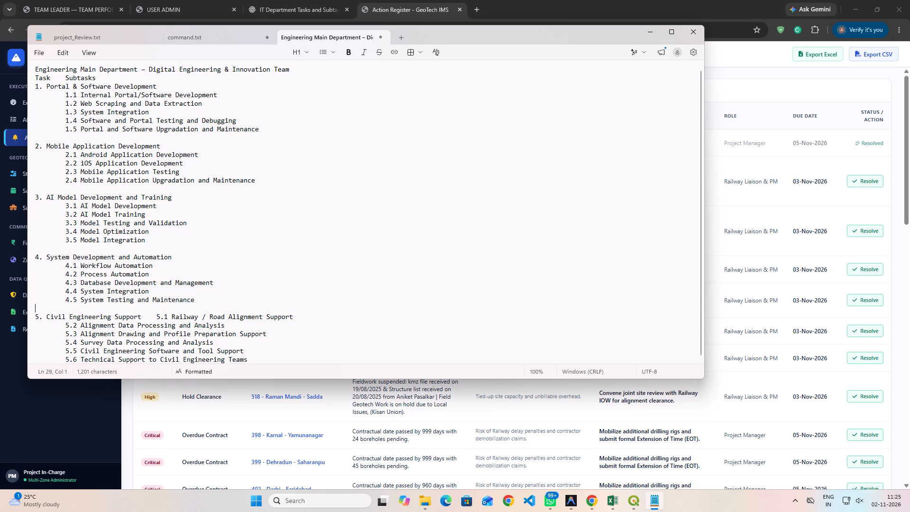
pyautogui.scroll(-3, 167, 313)
pyautogui.click(159, 317)
pyautogui.click(156, 318)
pyautogui.press('Return')
pyautogui.press('space')
pyautogui.press('space')
pyautogui.press('space')
pyautogui.press('space')
pyautogui.press('space')
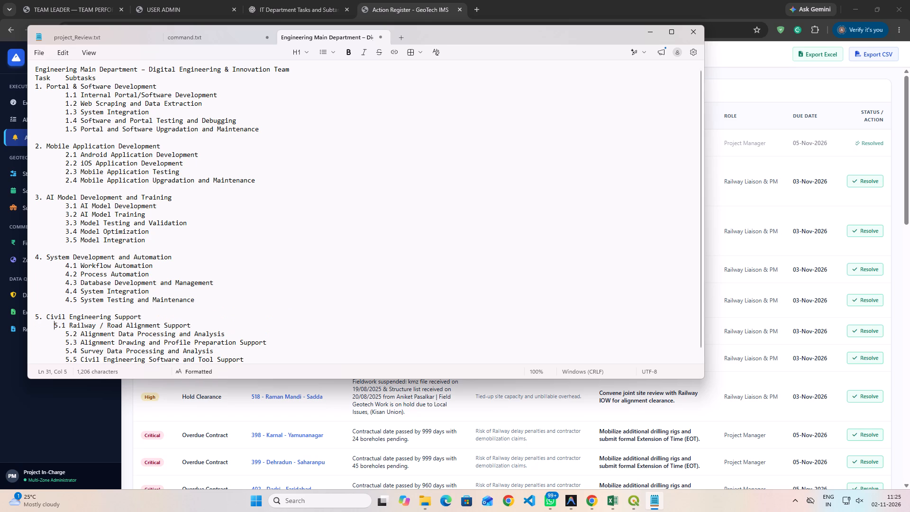
pyautogui.press('space')
pyautogui.press('space')
pyautogui.press('space')
pyautogui.scroll(-6, 280, 324)
pyautogui.scroll(-2, 324, 318)
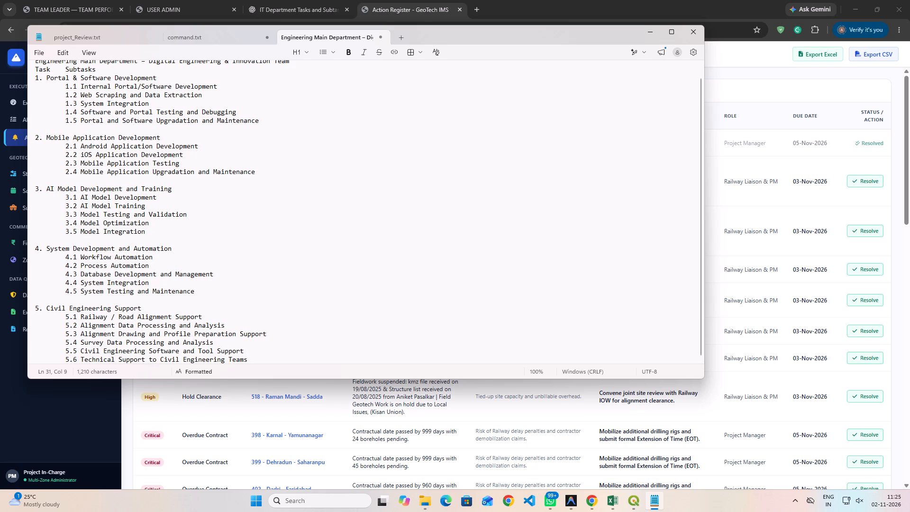
pyautogui.scroll(-2, 324, 318)
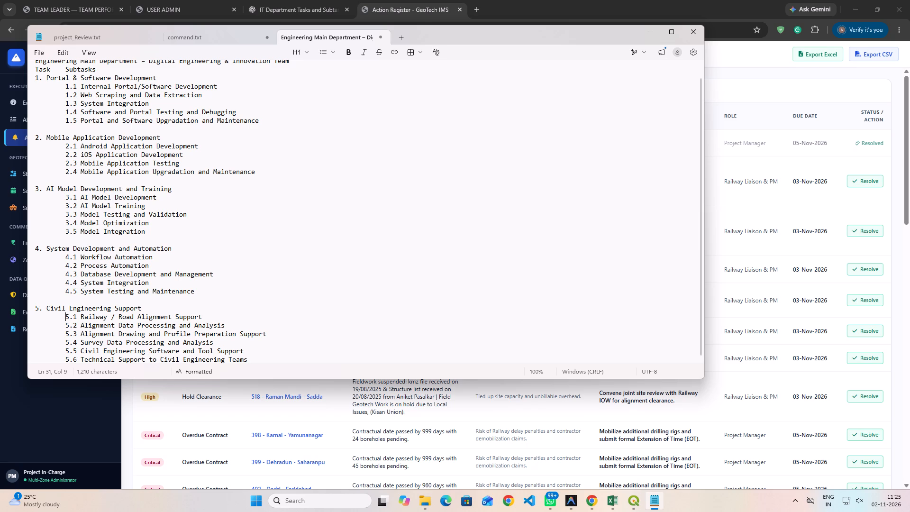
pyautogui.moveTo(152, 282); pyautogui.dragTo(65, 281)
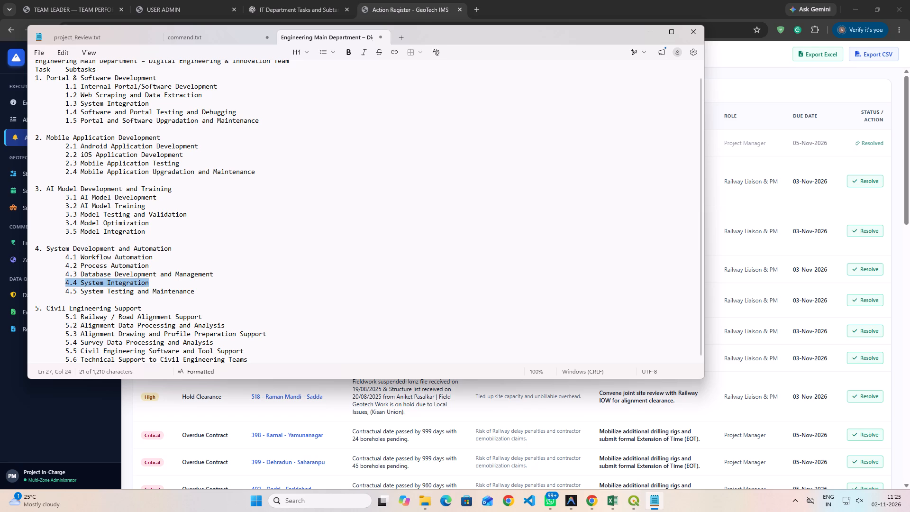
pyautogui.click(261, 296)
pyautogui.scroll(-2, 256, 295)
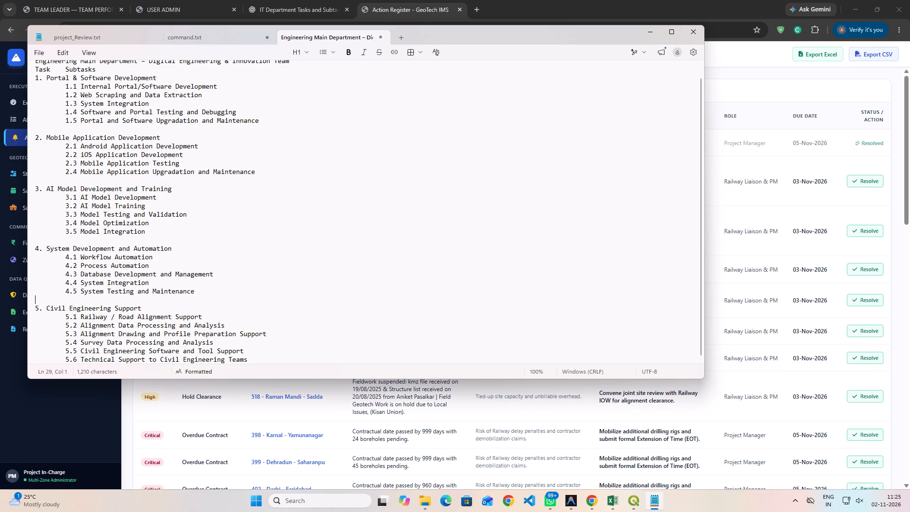
# Maximize the window and delete the Task/Subtasks line and the Engineering Main Department title text above the numbered list.
pyautogui.click(666, 34)
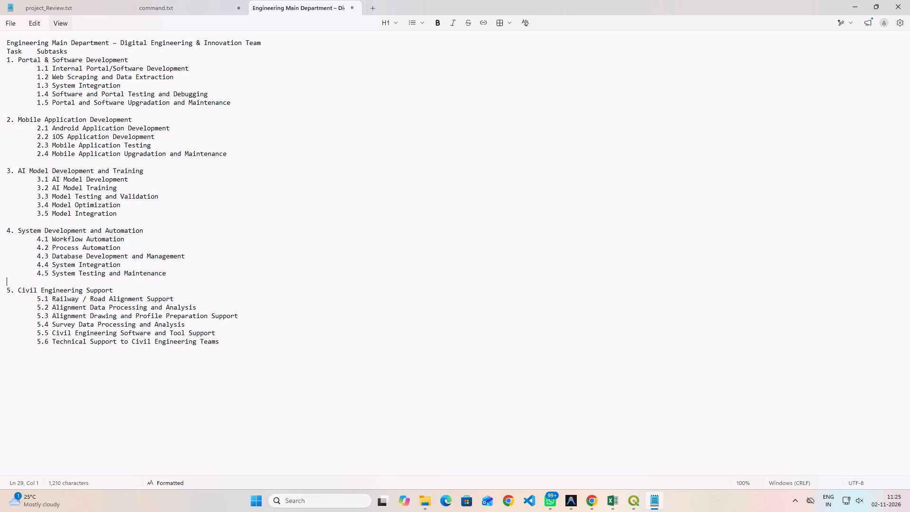
pyautogui.moveTo(67, 50); pyautogui.dragTo(0, 54)
pyautogui.press('BackSpace')
pyautogui.moveTo(262, 40); pyautogui.dragTo(48, 41)
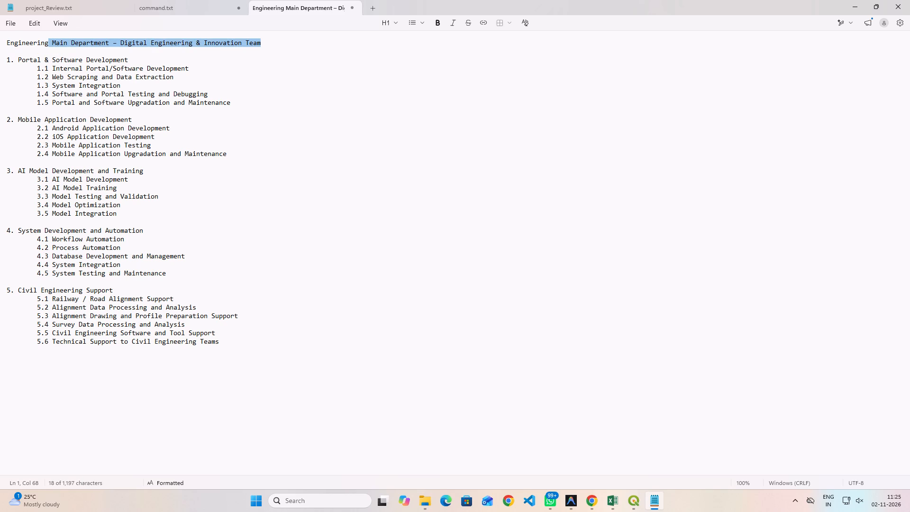
pyautogui.moveTo(48, 41); pyautogui.dragTo(0, 36)
pyautogui.press('BackSpace')
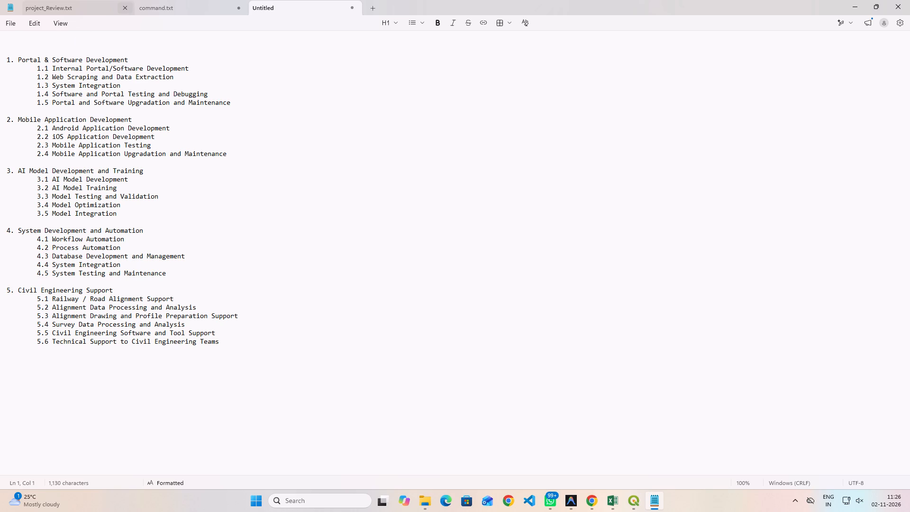
# Add the subtask 5.7 Land Valuation Work on a new line below 5.6, aligned with the other Civil Engineering Support subtasks.
pyautogui.click(232, 342)
pyautogui.press('Return')
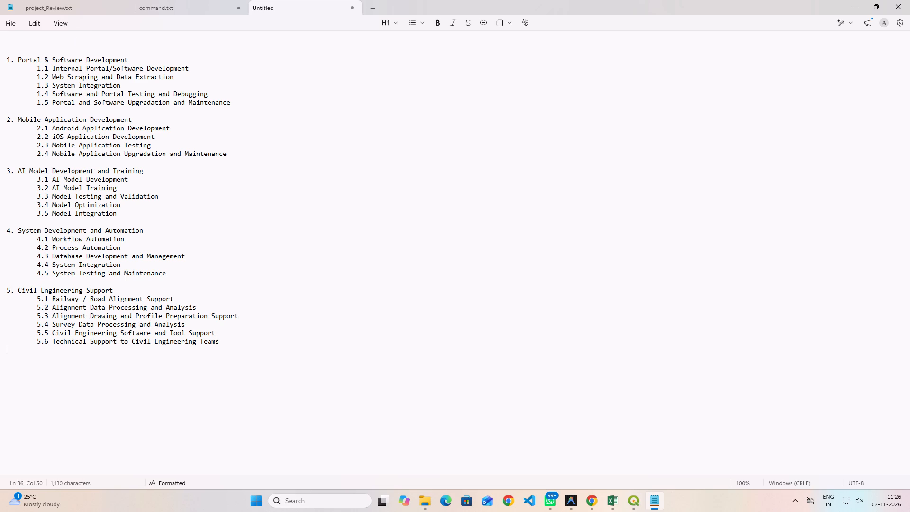
pyautogui.click(227, 343)
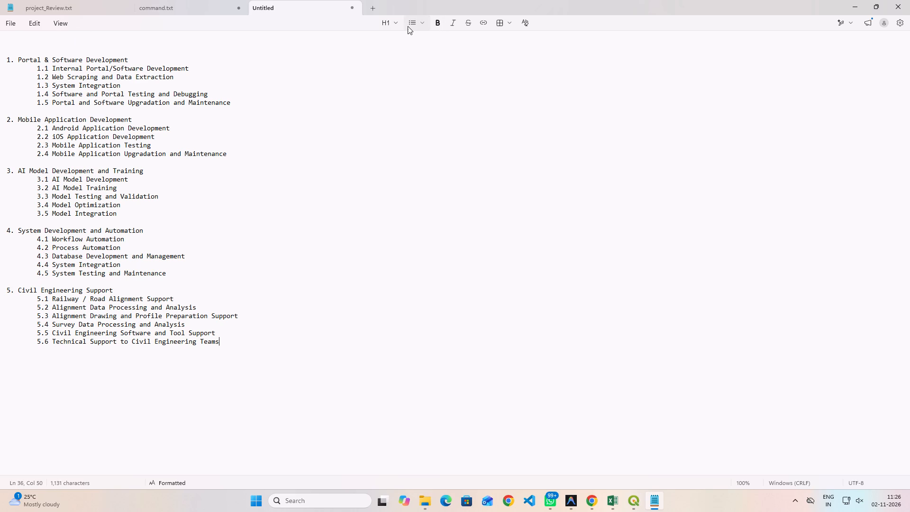
pyautogui.click(410, 26)
pyautogui.click(414, 25)
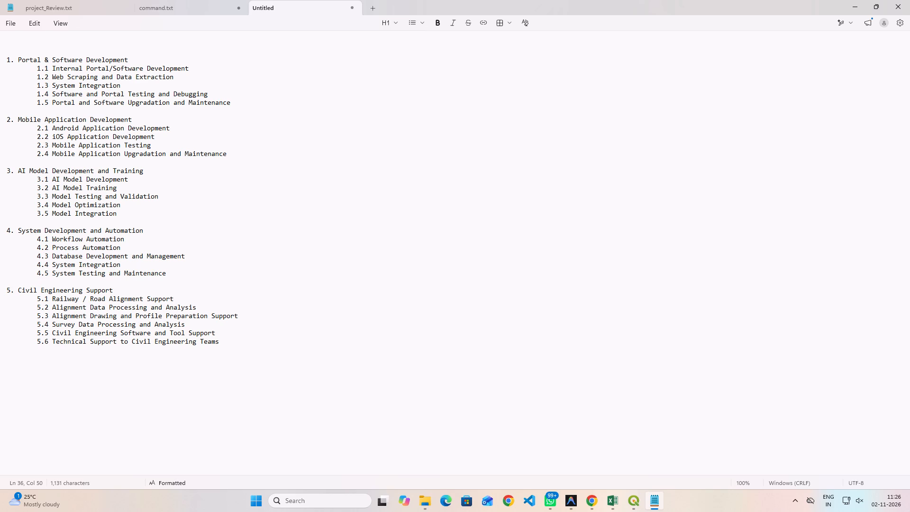
pyautogui.click(211, 342)
pyautogui.click(220, 342)
pyautogui.press('Return')
pyautogui.press('space')
pyautogui.press('space')
pyautogui.press('space')
pyautogui.press('space')
pyautogui.press('space')
pyautogui.press('space')
pyautogui.press('space')
pyautogui.press('space')
pyautogui.press('5')
pyautogui.press('Return')
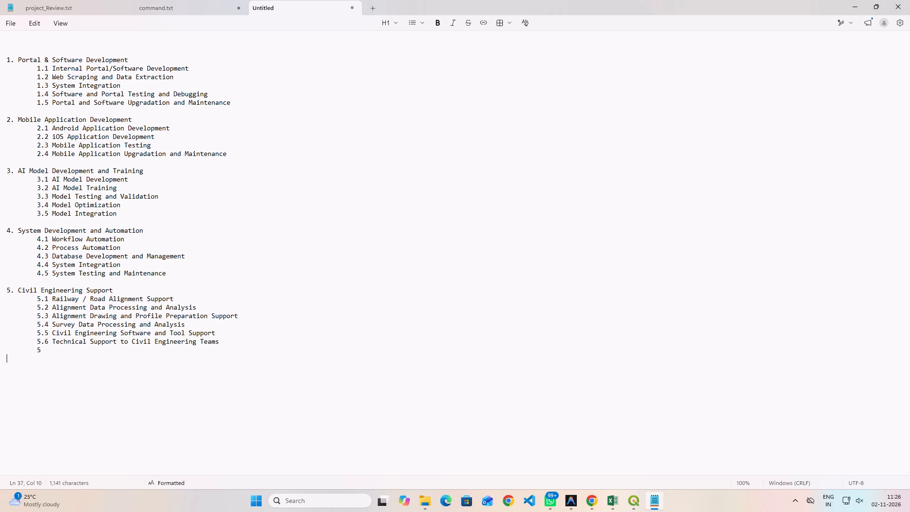
pyautogui.press('.')
pyautogui.press('BackSpace')
pyautogui.press('BackSpace')
pyautogui.press('.')
pyautogui.write('7')
pyautogui.press('space')
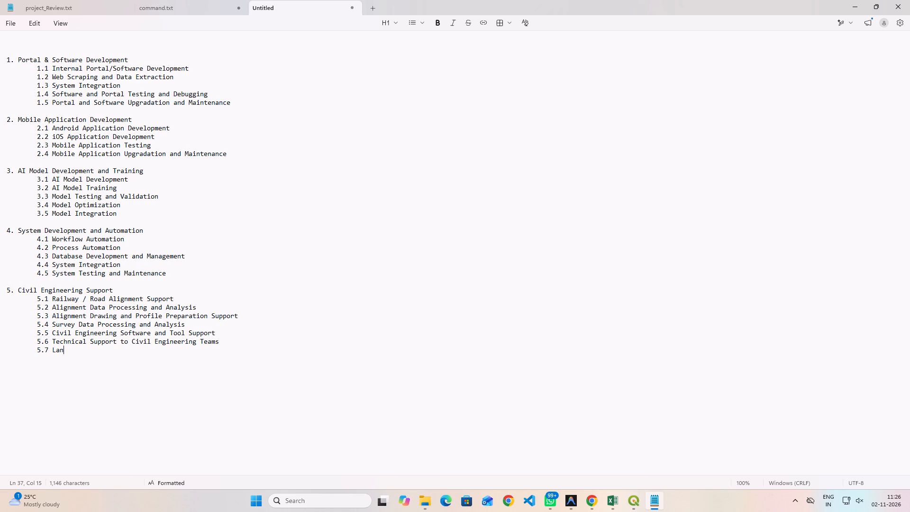
pyautogui.press('BackSpace')
pyautogui.press('d')
pyautogui.press('BackSpace')
pyautogui.write('aluation')
pyautogui.press('space')
pyautogui.press('BackSpace')
pyautogui.press('BackSpace')
# Add the subtask 5.8 GIS Valuation Work on a new line below 5.7, with the same indentation.
pyautogui.press('Return')
pyautogui.press('space')
pyautogui.press('space')
pyautogui.press('space')
pyautogui.press('space')
pyautogui.press('space')
pyautogui.press('space')
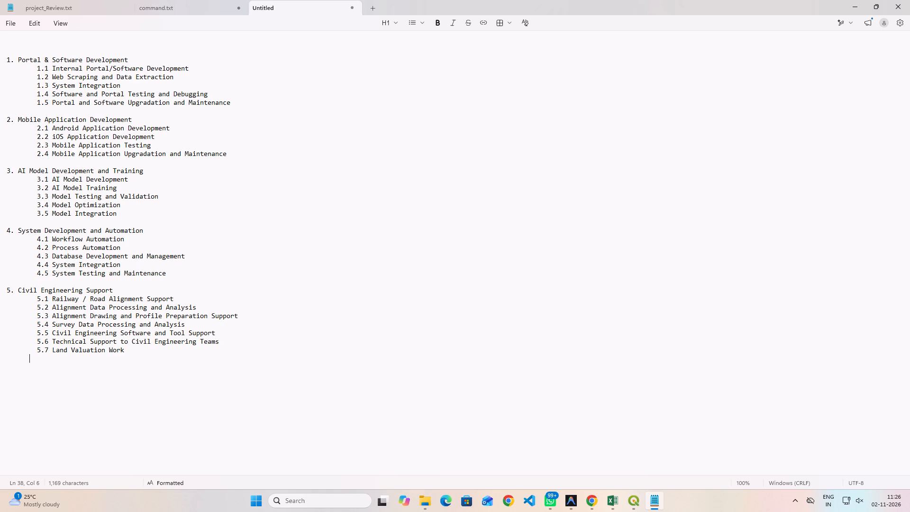
pyautogui.press('space')
pyautogui.press('space')
pyautogui.write('5.8')
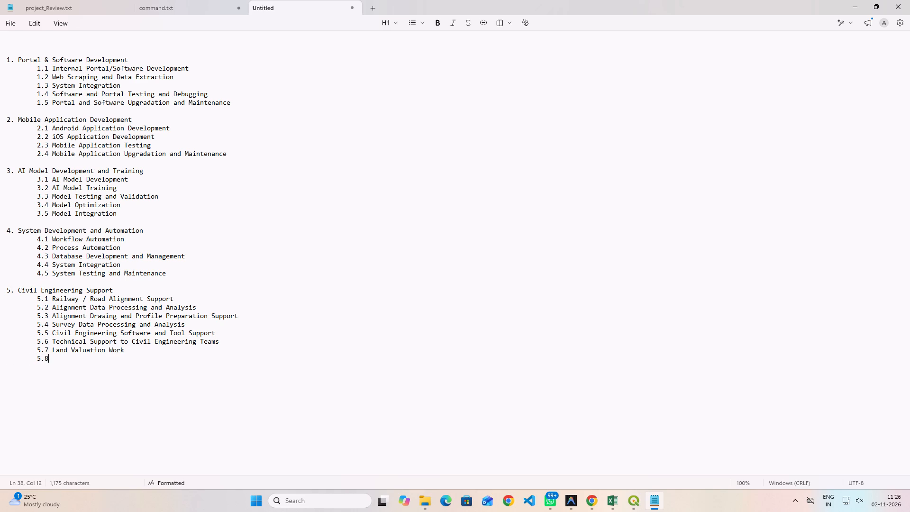
pyautogui.press('space')
pyautogui.press('space')
pyautogui.press('BackSpace')
pyautogui.press('BackSpace')
pyautogui.press('BackSpace')
pyautogui.press('BackSpace')
pyautogui.write('uatio')
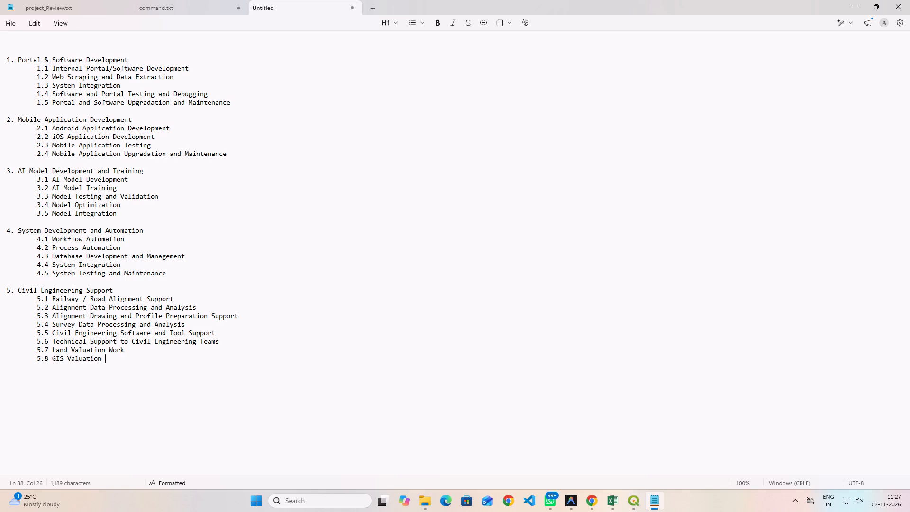
pyautogui.click(247, 382)
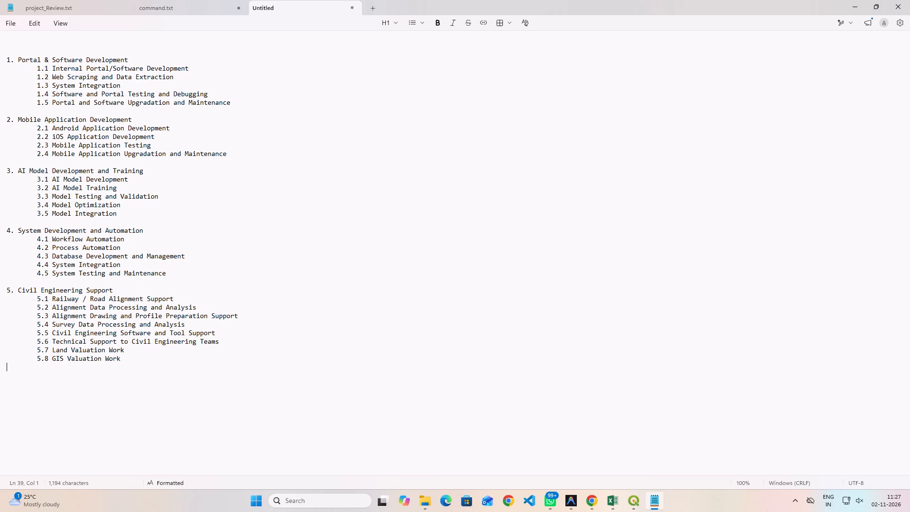
# Copy the whole task list, from 1. Portal & Software Development through 5.8 GIS Valuation Work.
pyautogui.moveTo(6, 58); pyautogui.dragTo(231, 370)
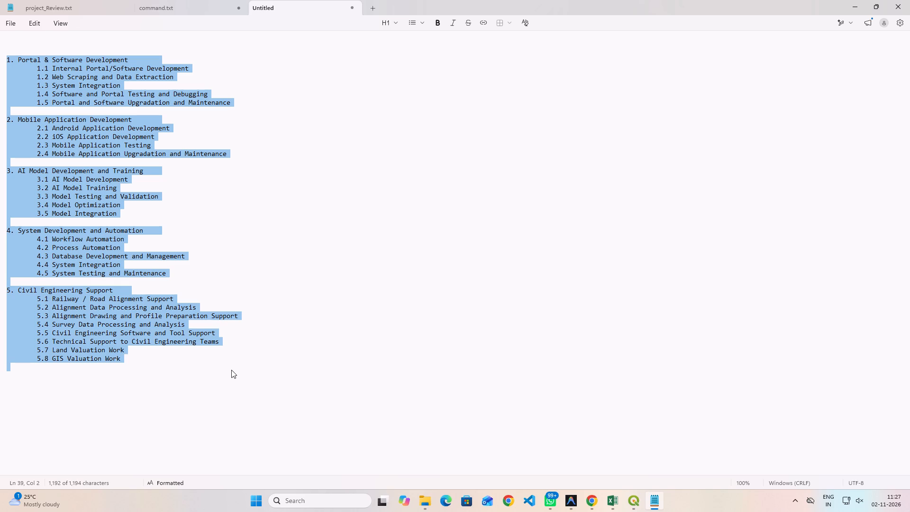
pyautogui.hotkey('ctrl', 'c')
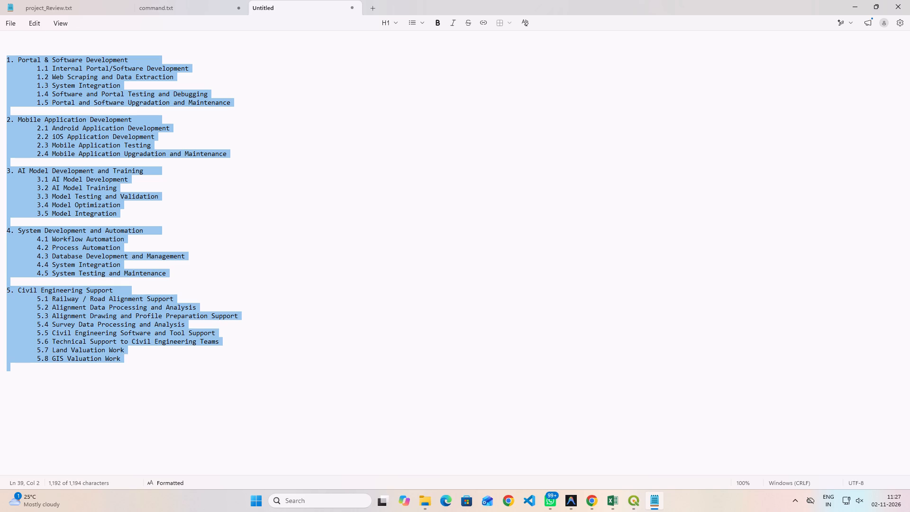
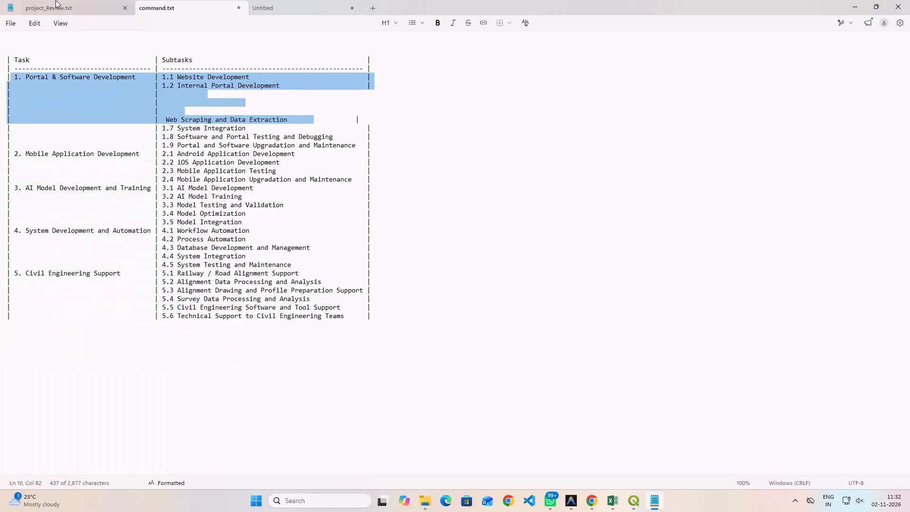
pyautogui.click(55, 0)
pyautogui.hotkey('alt', 'Tab')
pyautogui.hotkey('alt', 'Tab')
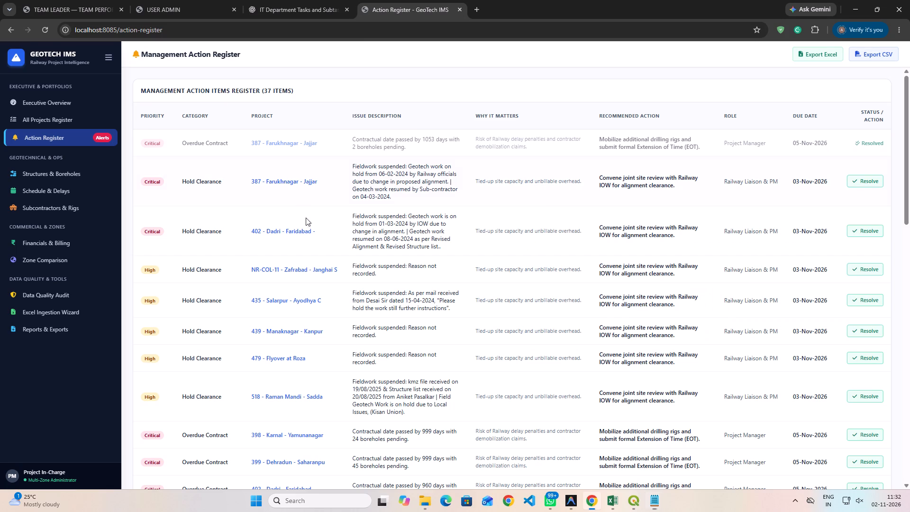
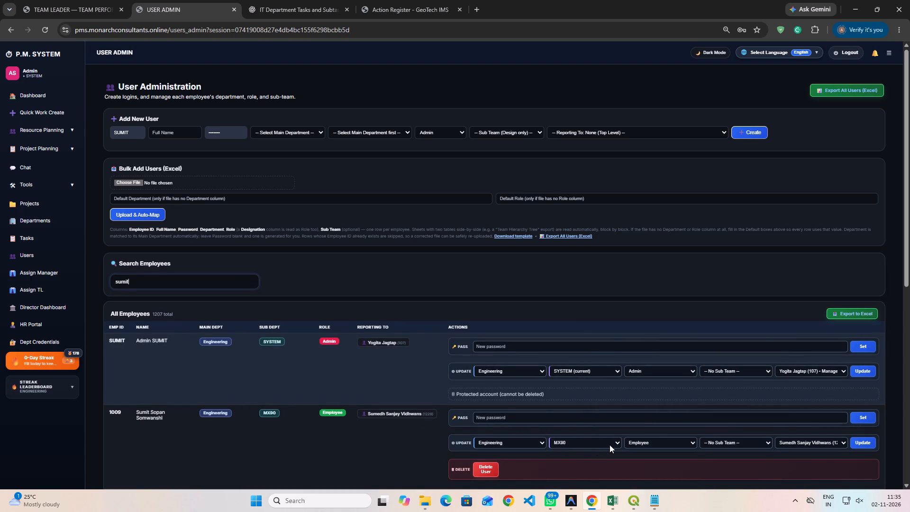
# Change the sub department of the Sumit who reports to Sumedh to AI & Software Engineering and update the record.
pyautogui.click(610, 445)
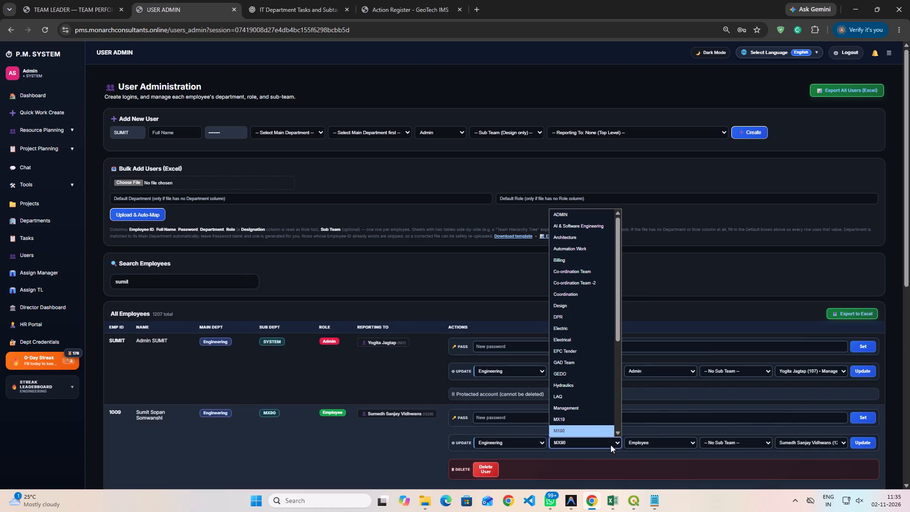
pyautogui.click(581, 226)
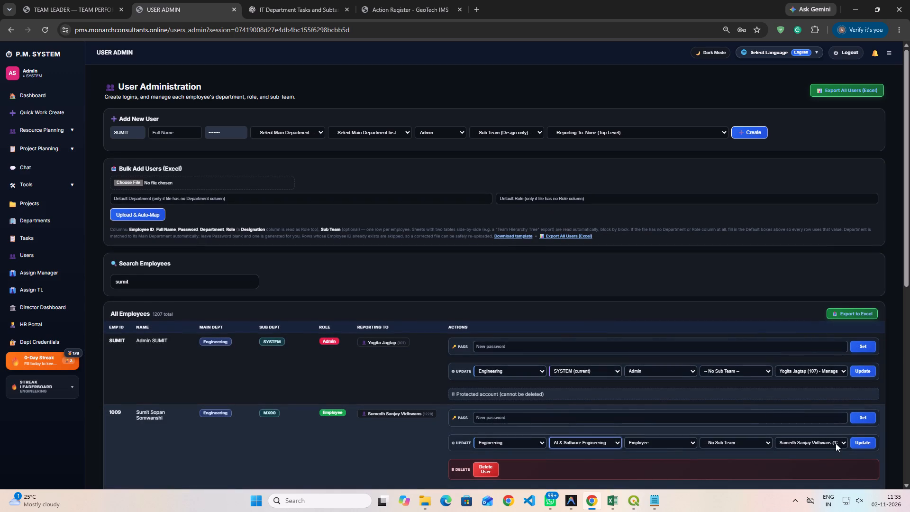